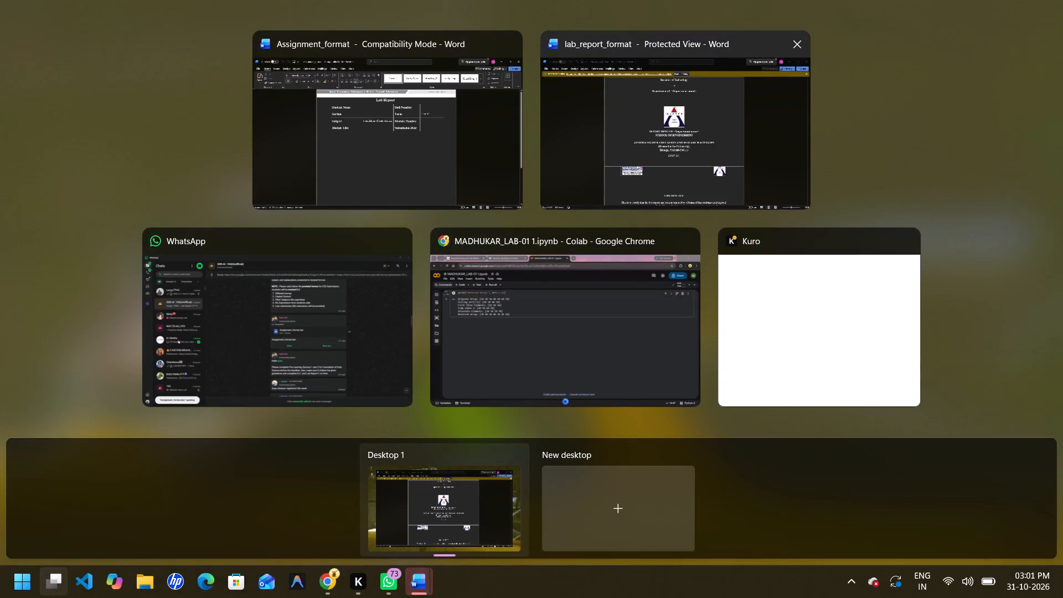
Close the lab_report_format document and switch to the Assignment_format document in Word.
click(808, 37)
click(555, 122)
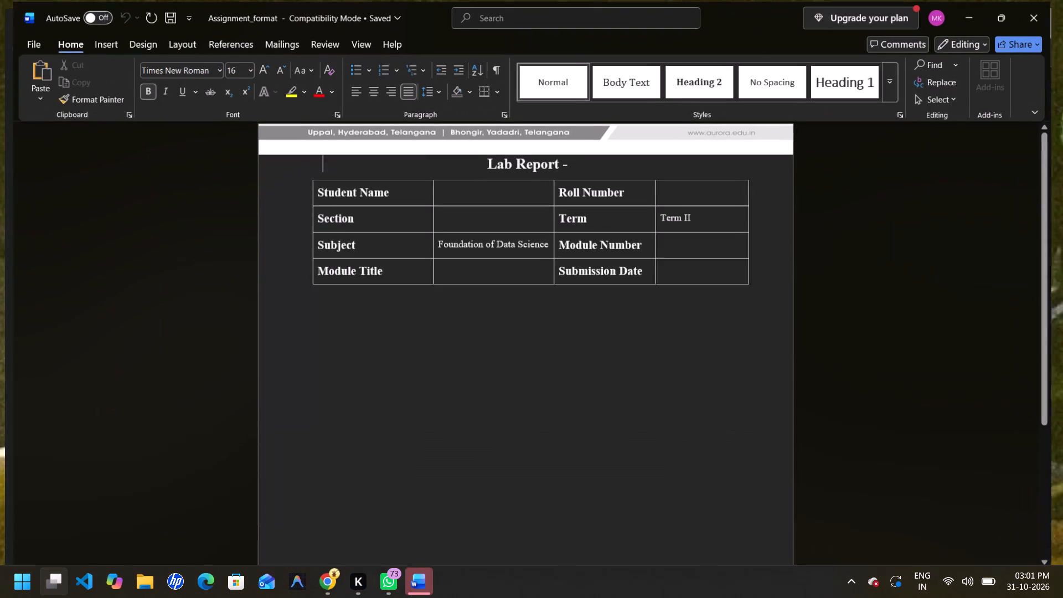
Enter the student's name and roll number in the lab report details table.
click(581, 166)
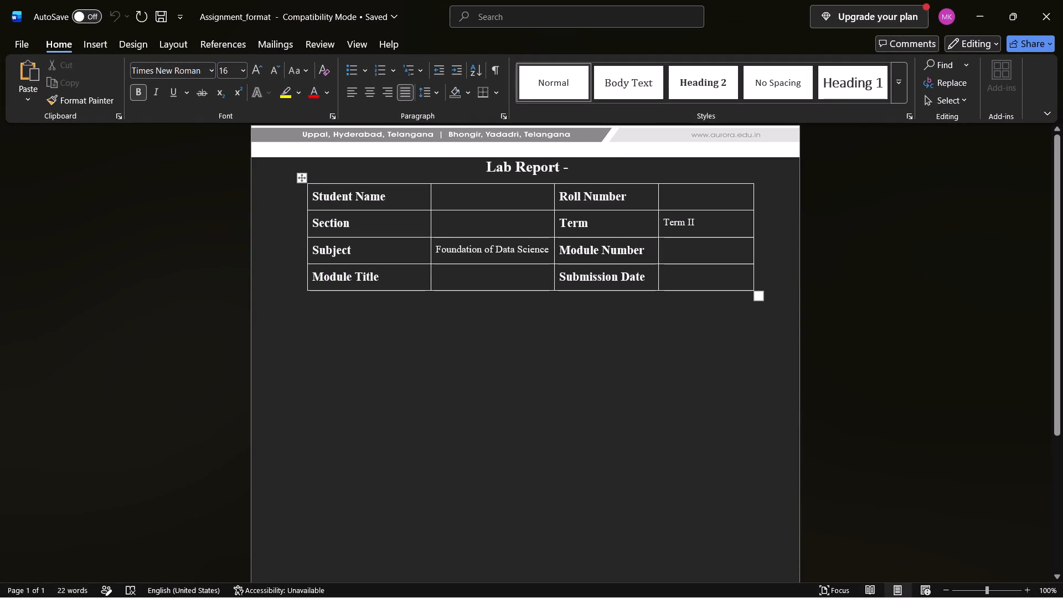
click(527, 203)
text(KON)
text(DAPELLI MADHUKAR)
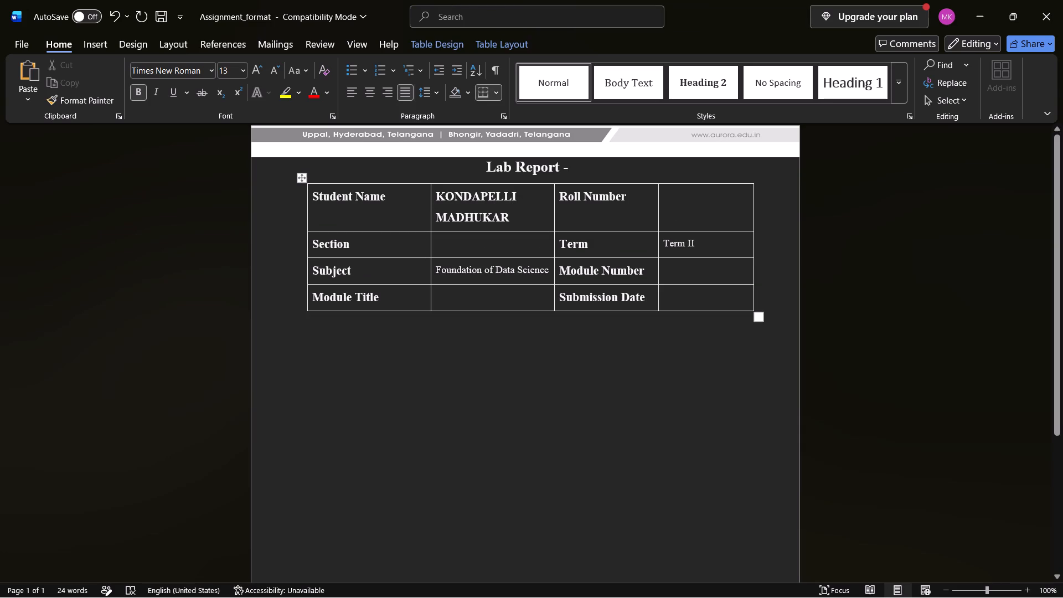
click(677, 207)
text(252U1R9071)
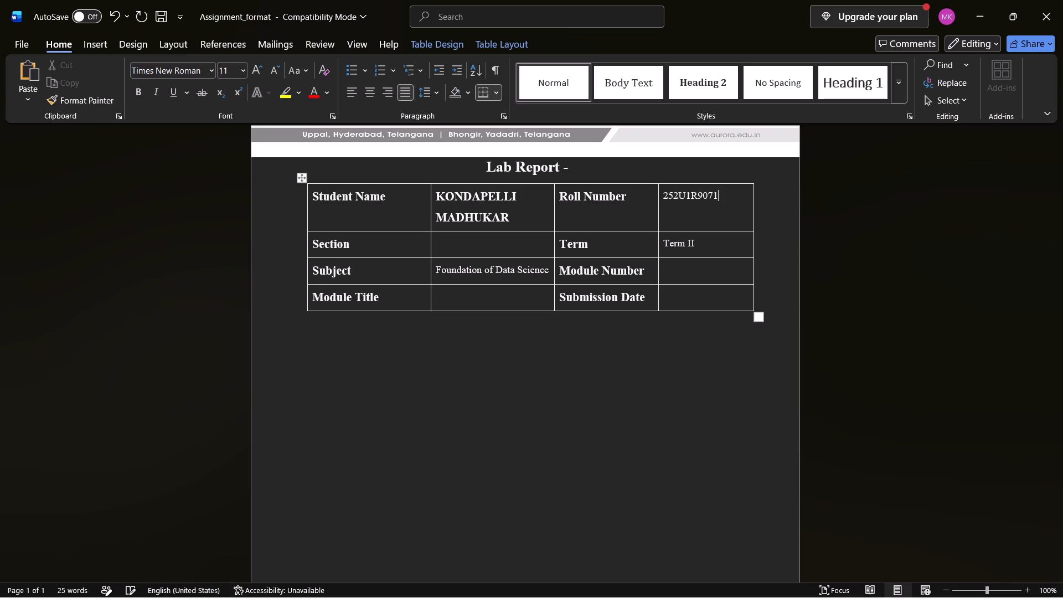
Fill in the section as CSE GEN AI 2A and the module number as 01 in the details table.
click(537, 250)
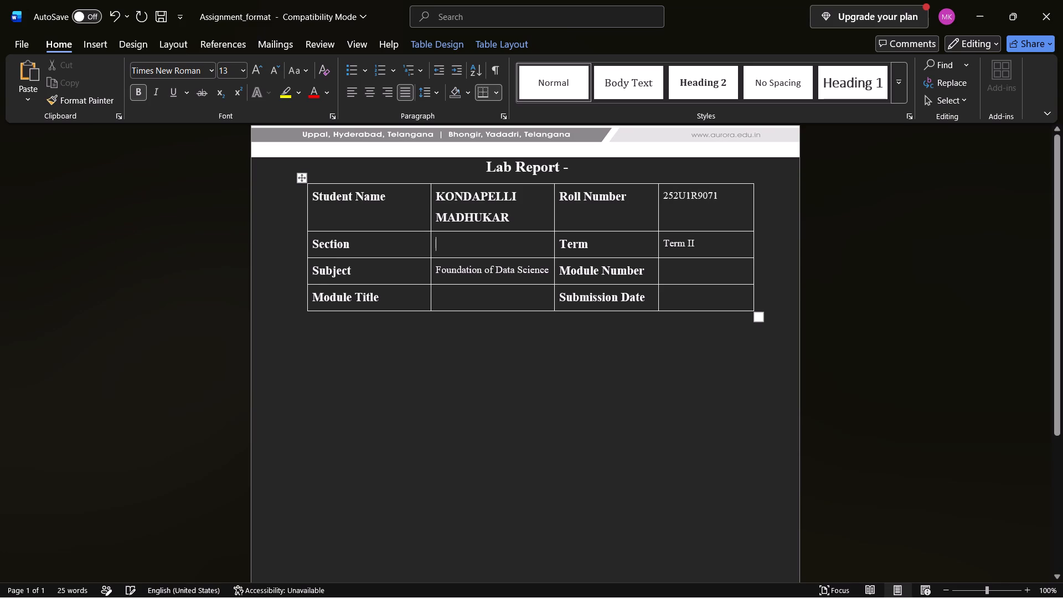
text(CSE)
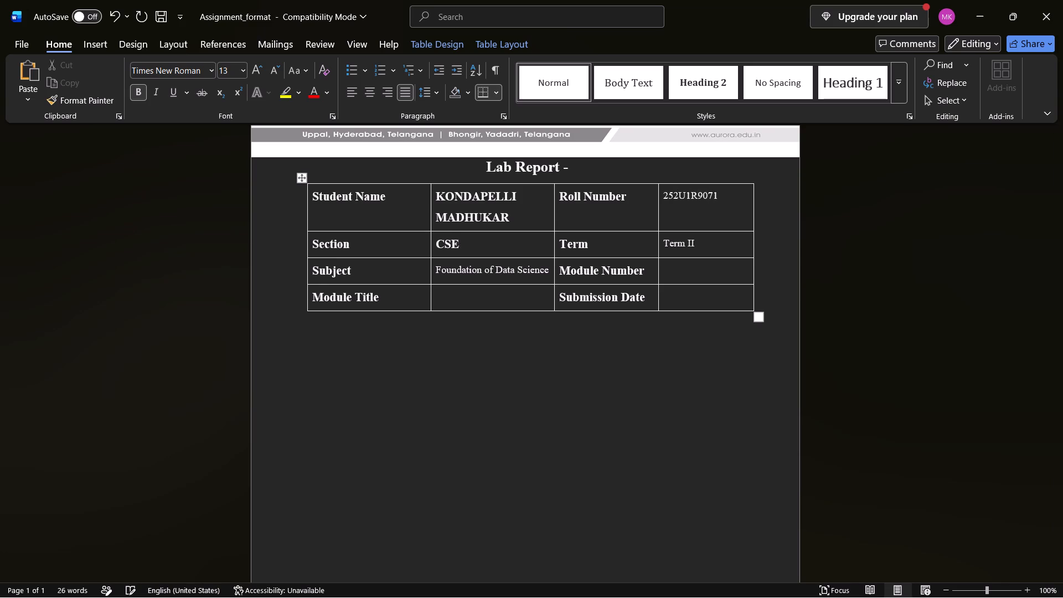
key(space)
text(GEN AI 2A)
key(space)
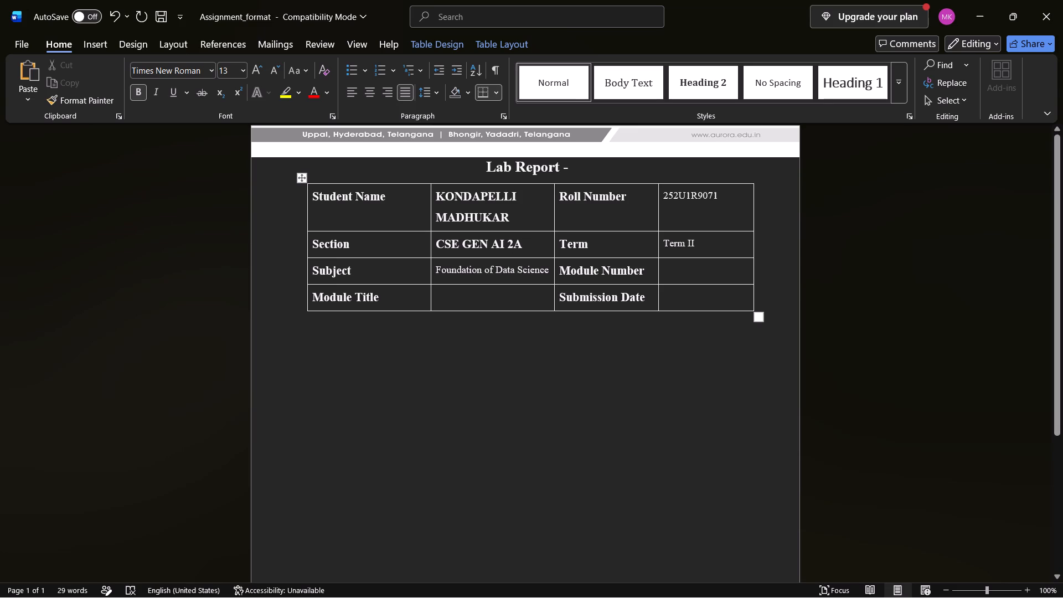
click(674, 272)
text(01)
Enter 31.10.2026 as the submission date in the details table.
click(521, 294)
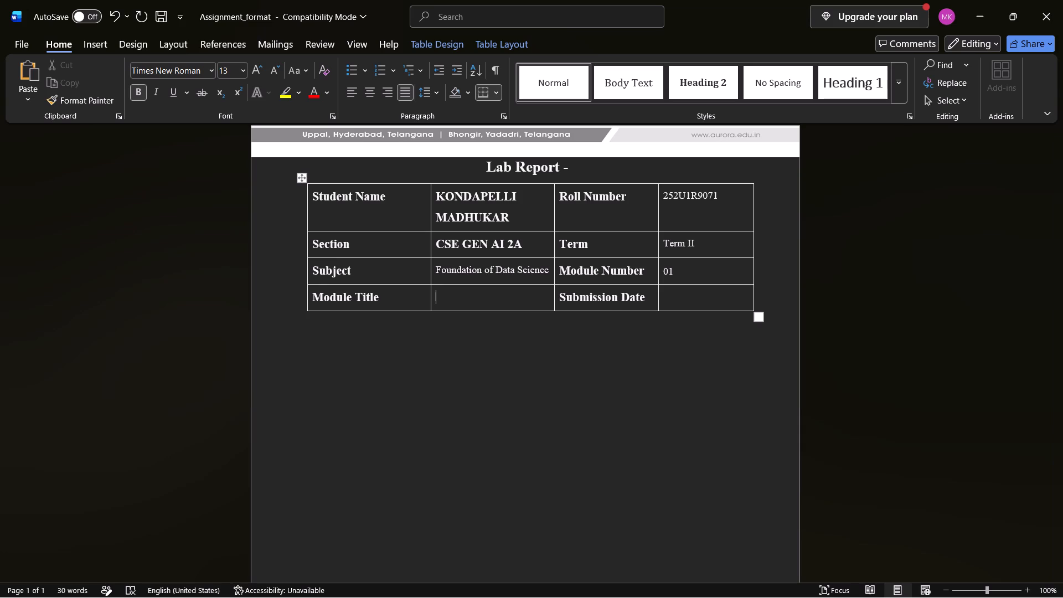
click(706, 296)
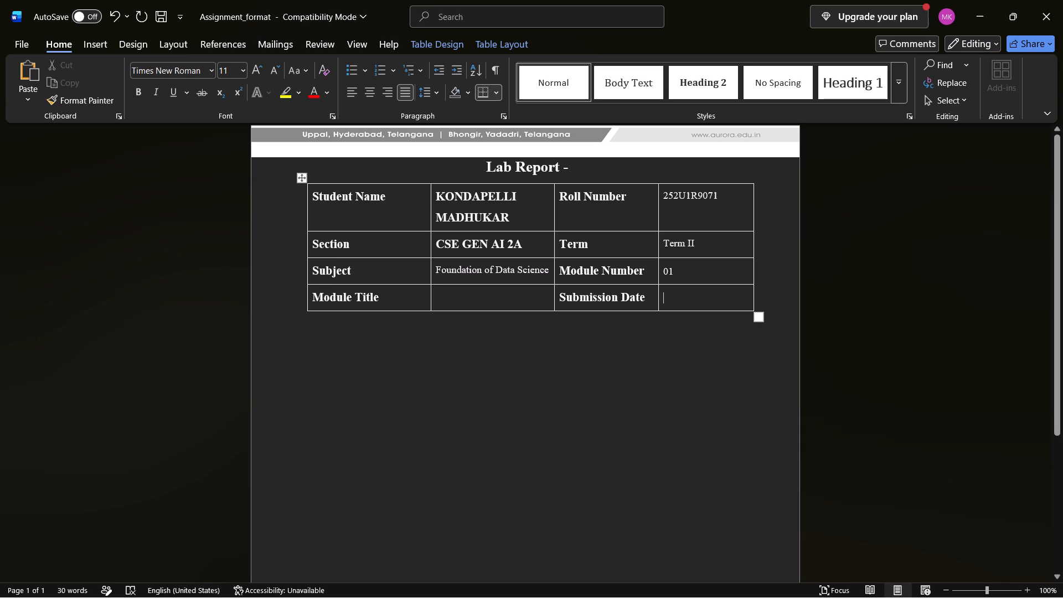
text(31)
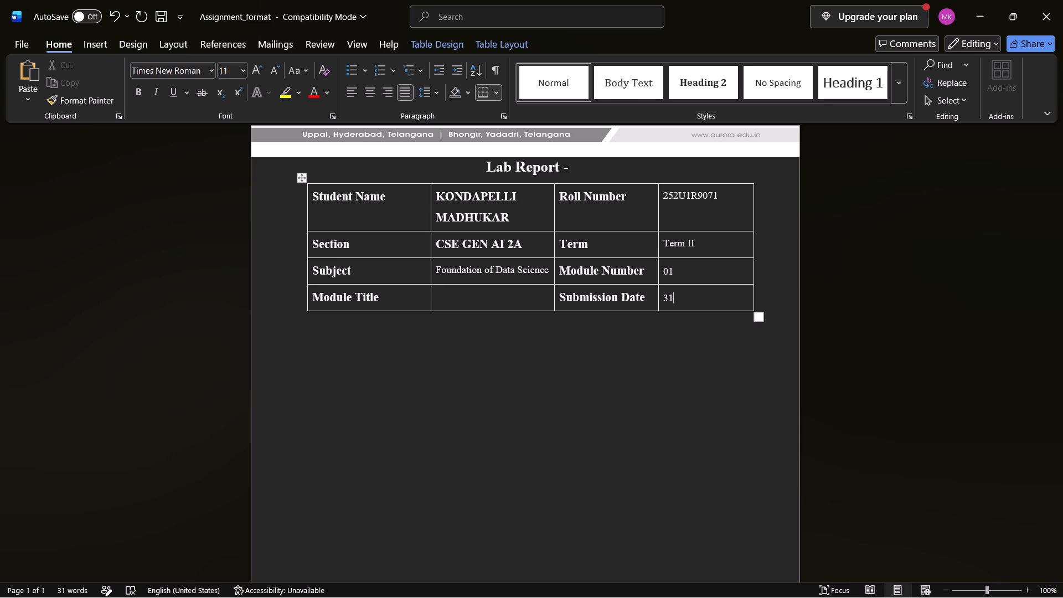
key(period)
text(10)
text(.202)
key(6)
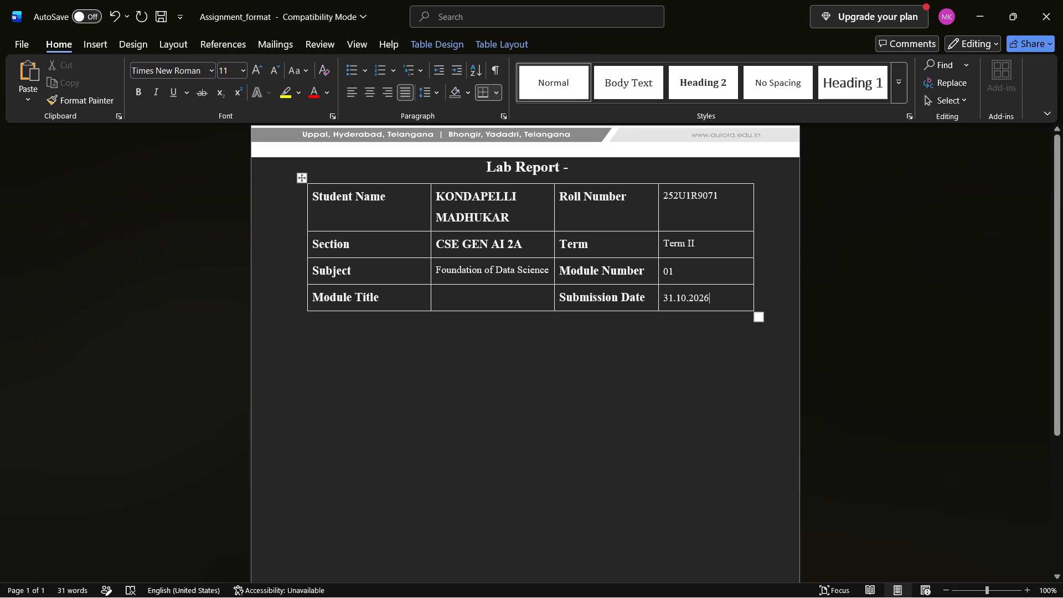
Switch to the learning portal in Chrome and open the Session 2: Reading, Selecting and Filtering Data resource to look up the module title.
click(493, 298)
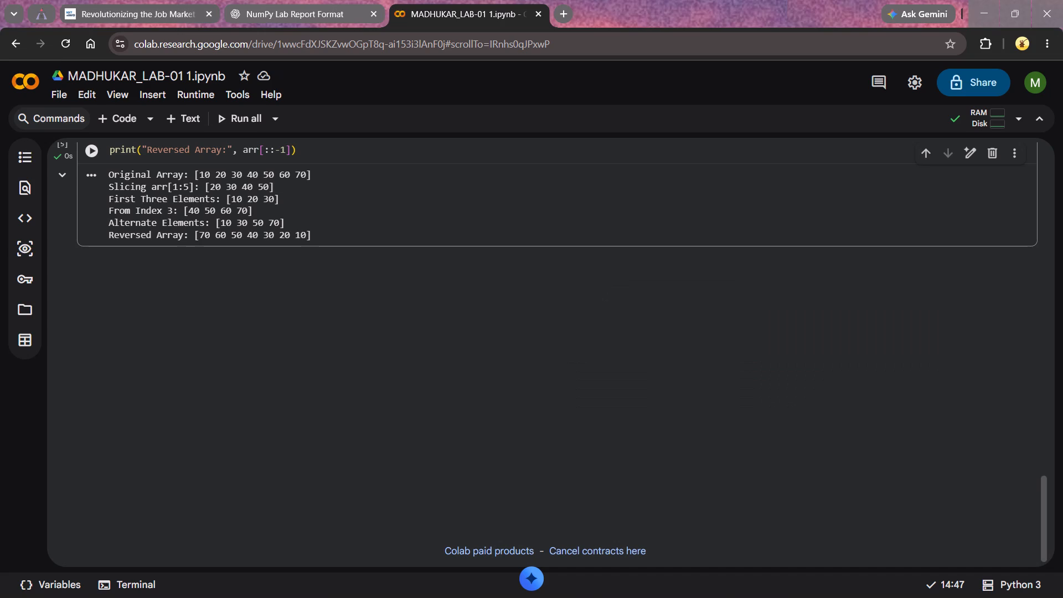
click(148, 11)
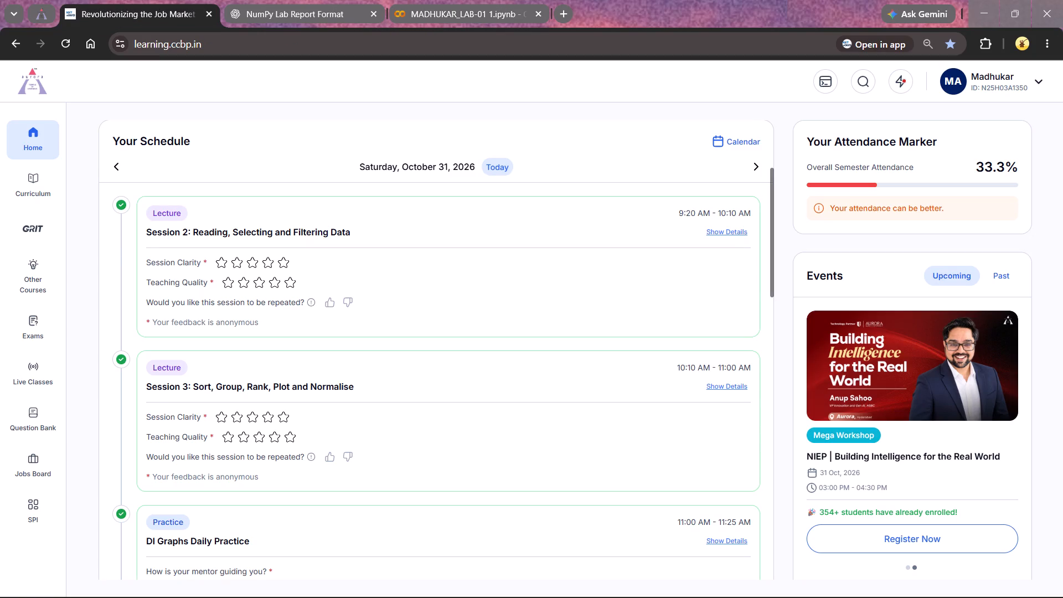
scroll(250, 272, up, 1)
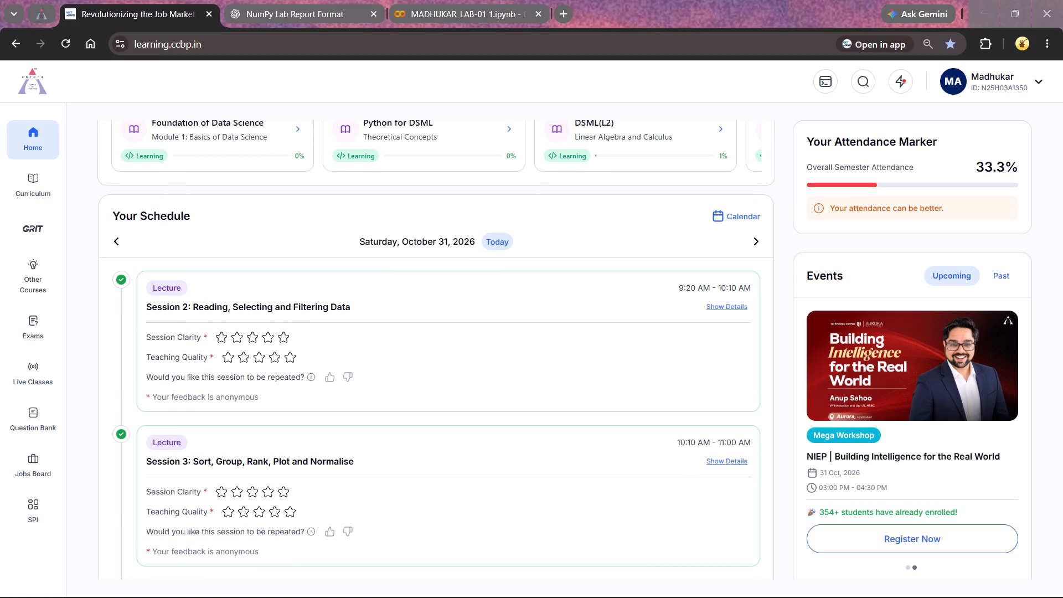
click(734, 304)
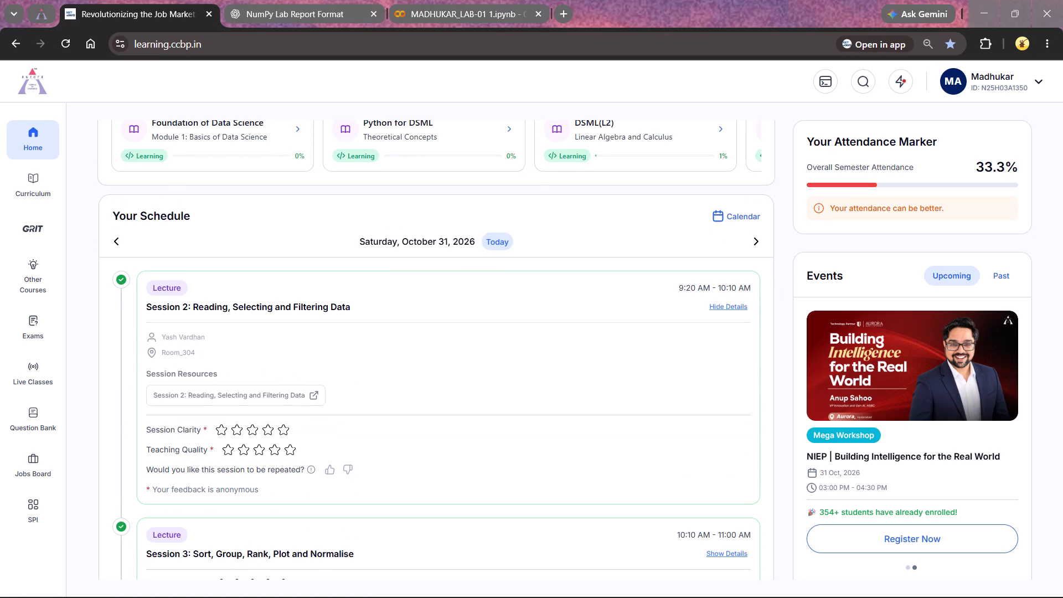
click(312, 393)
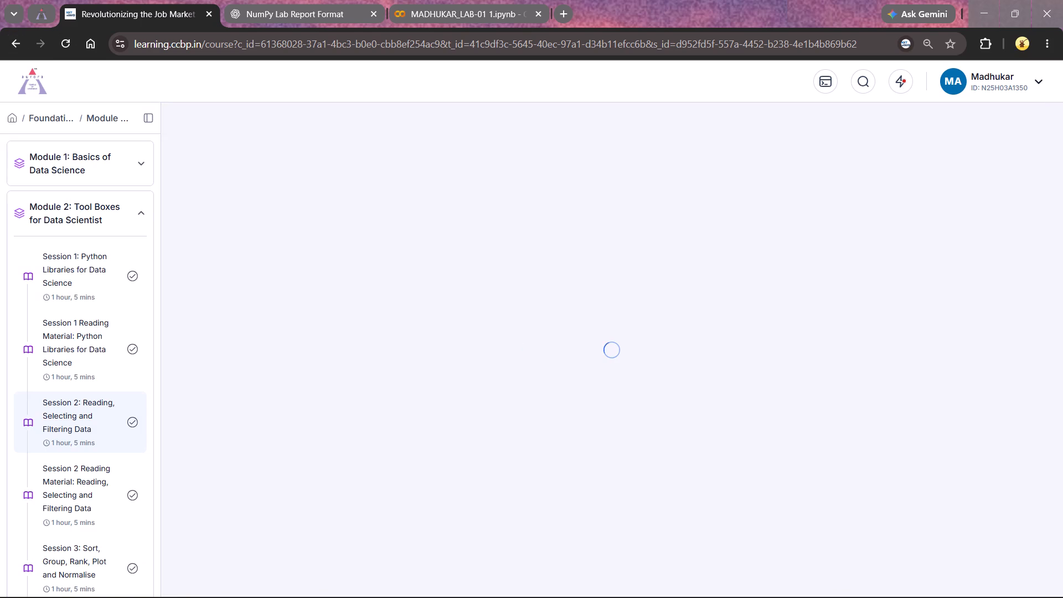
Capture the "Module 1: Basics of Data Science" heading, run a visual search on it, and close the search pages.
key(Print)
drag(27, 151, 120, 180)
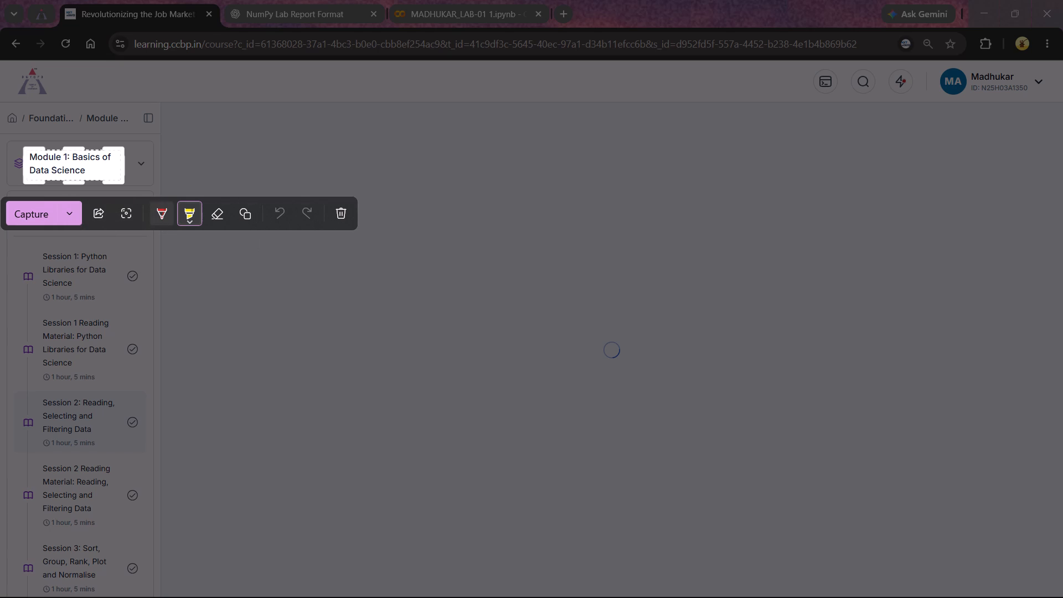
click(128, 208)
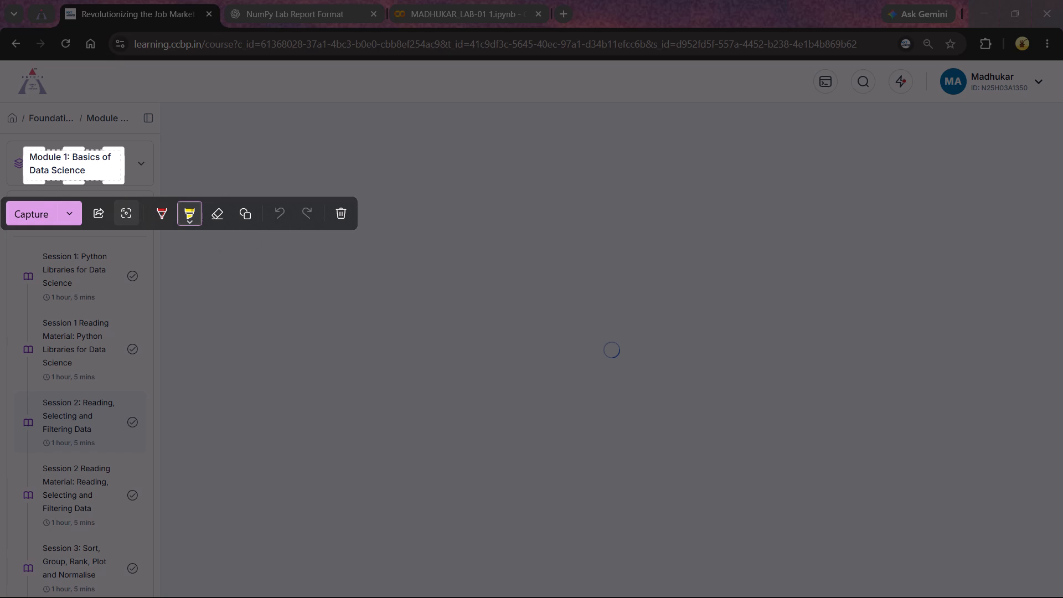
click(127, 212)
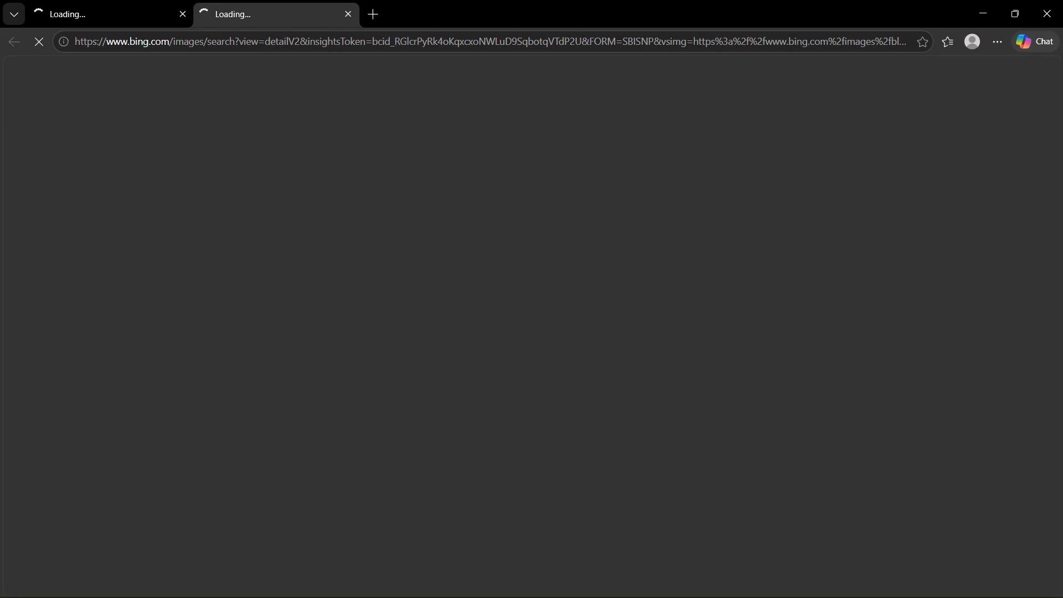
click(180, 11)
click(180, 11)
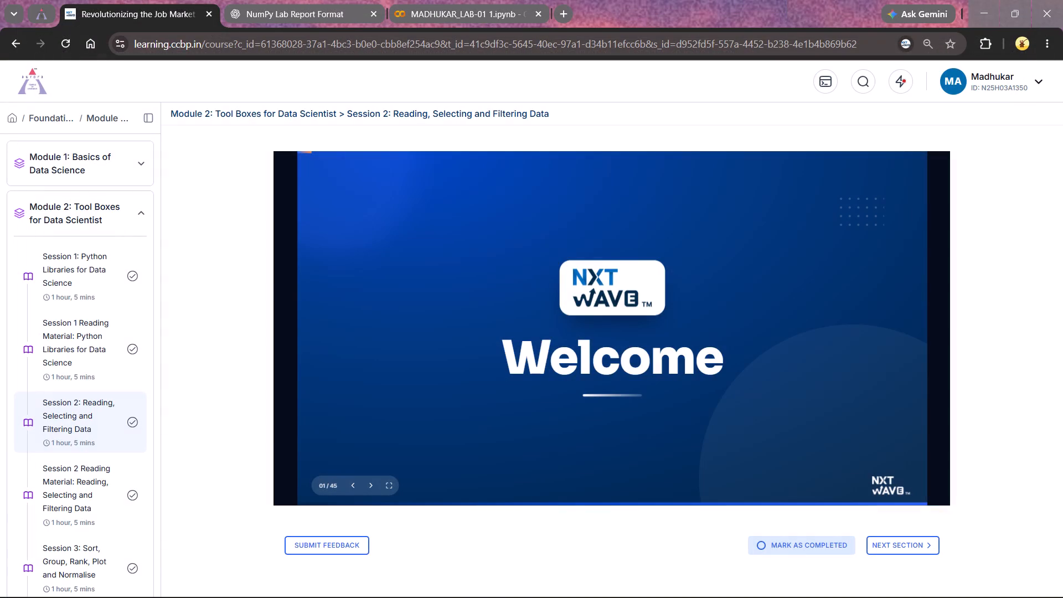
Return to the Assignment_format document in Word and enter BASICS OF DATA SCIENCE as the module title.
click(442, 11)
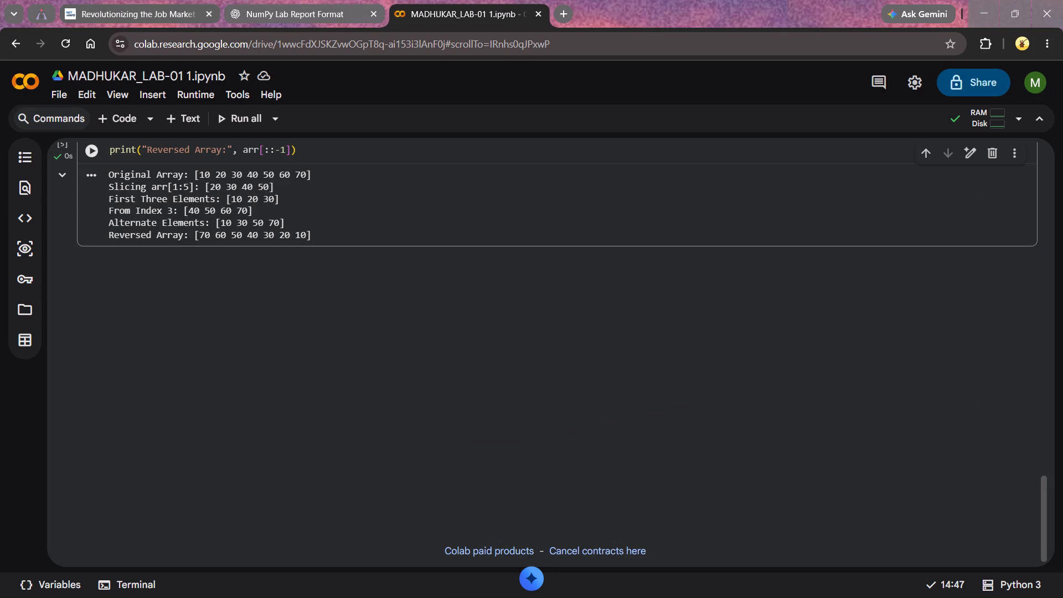
click(170, 0)
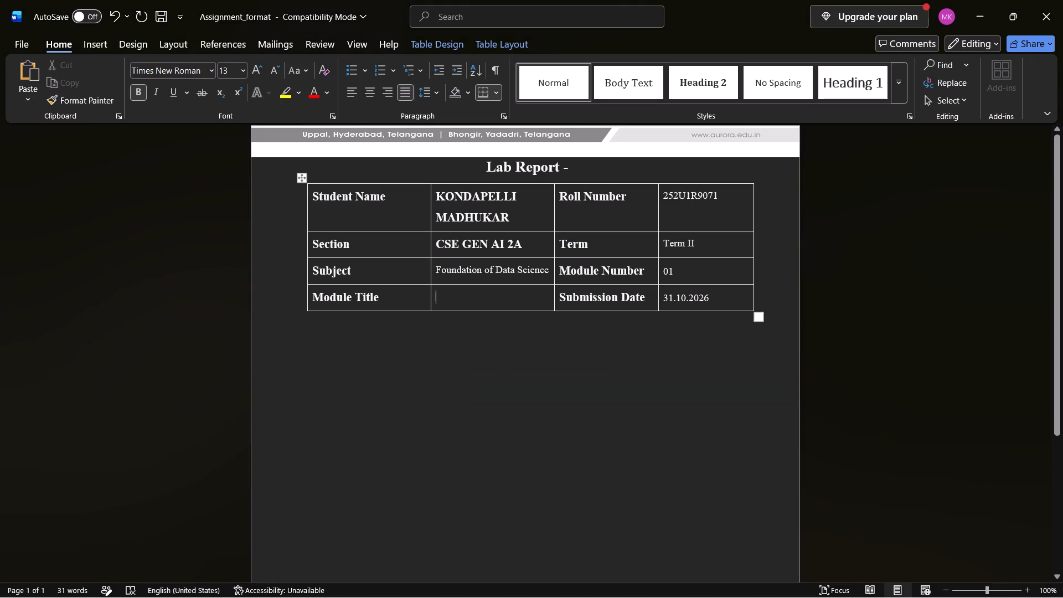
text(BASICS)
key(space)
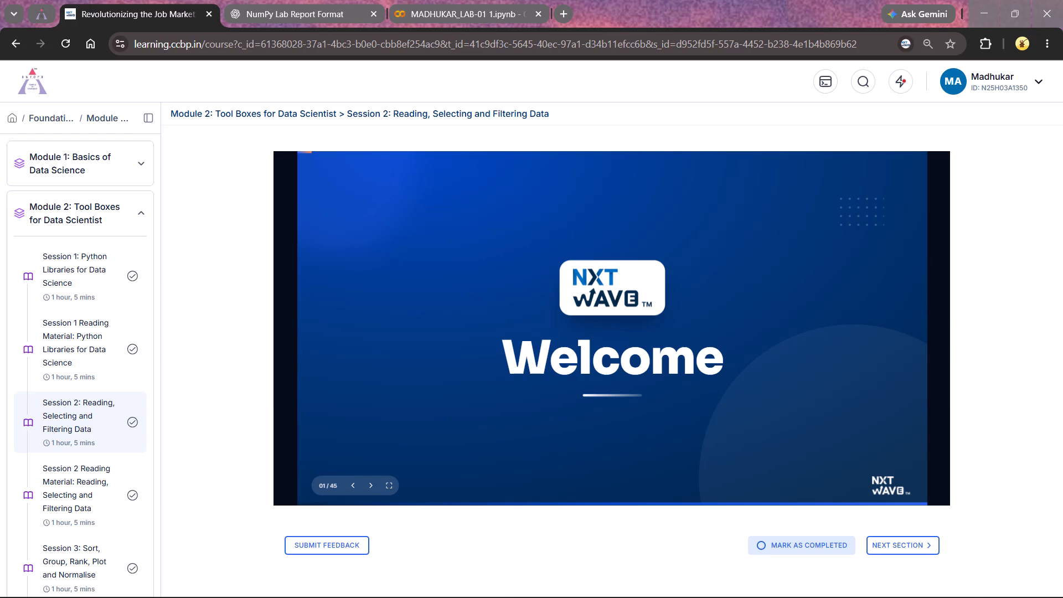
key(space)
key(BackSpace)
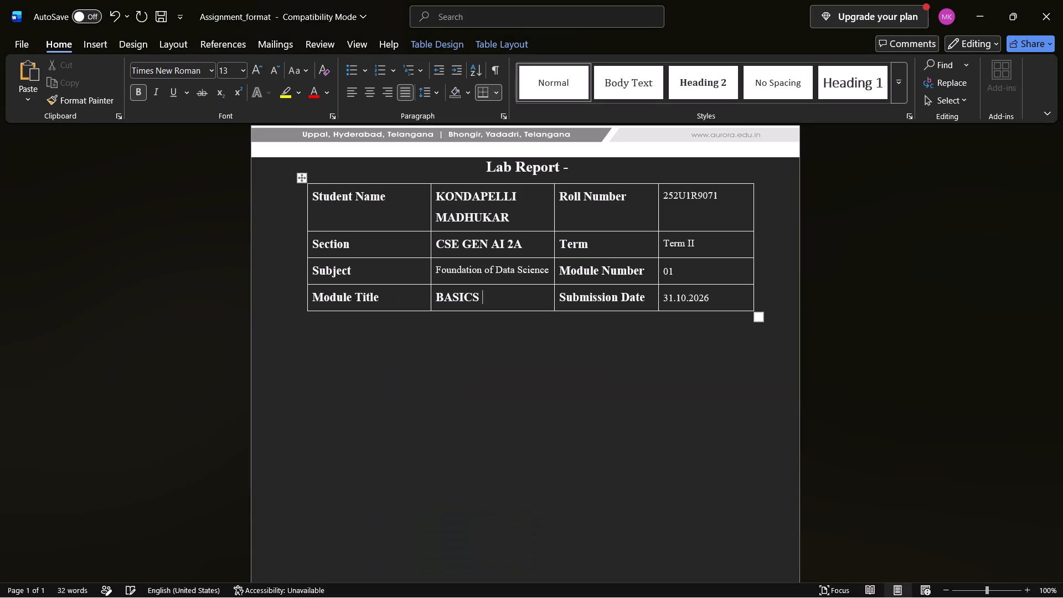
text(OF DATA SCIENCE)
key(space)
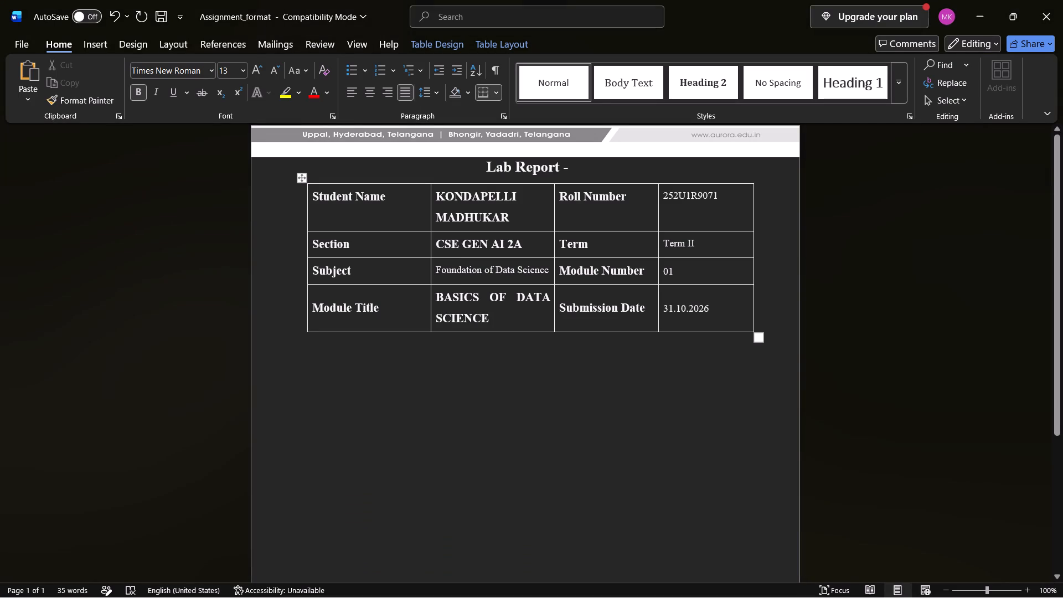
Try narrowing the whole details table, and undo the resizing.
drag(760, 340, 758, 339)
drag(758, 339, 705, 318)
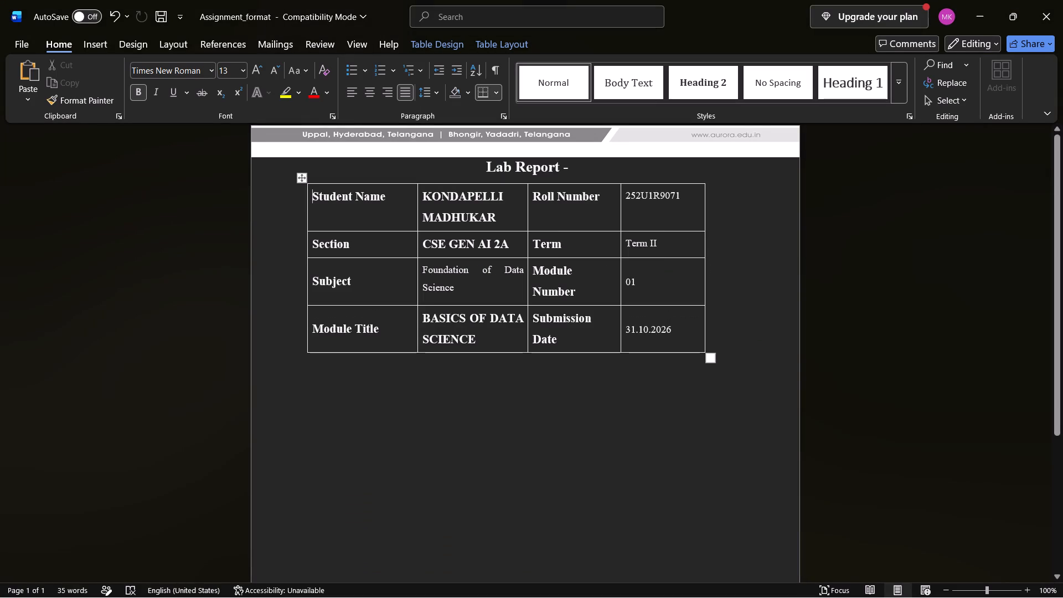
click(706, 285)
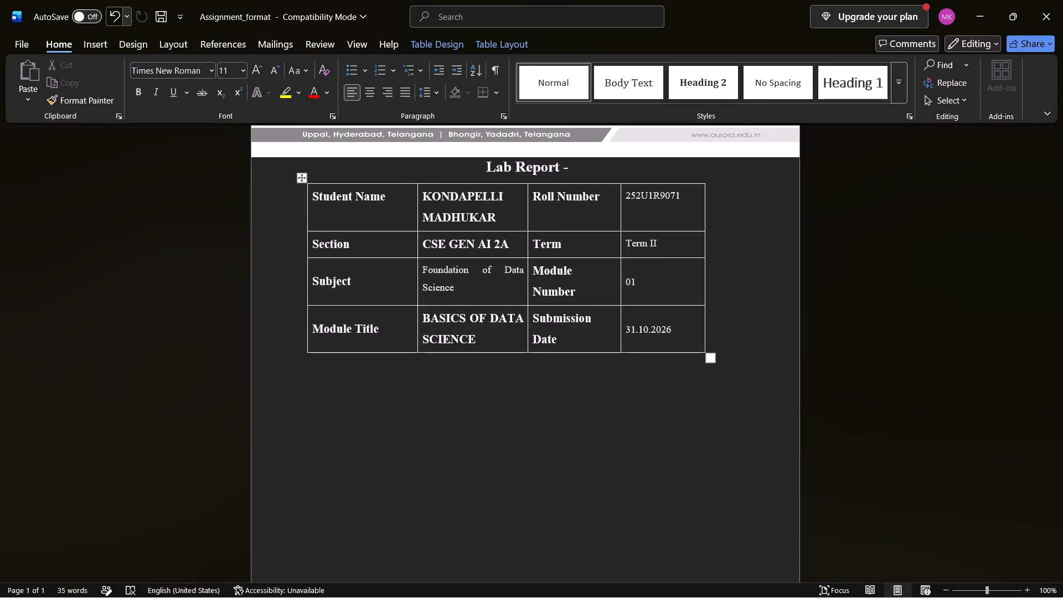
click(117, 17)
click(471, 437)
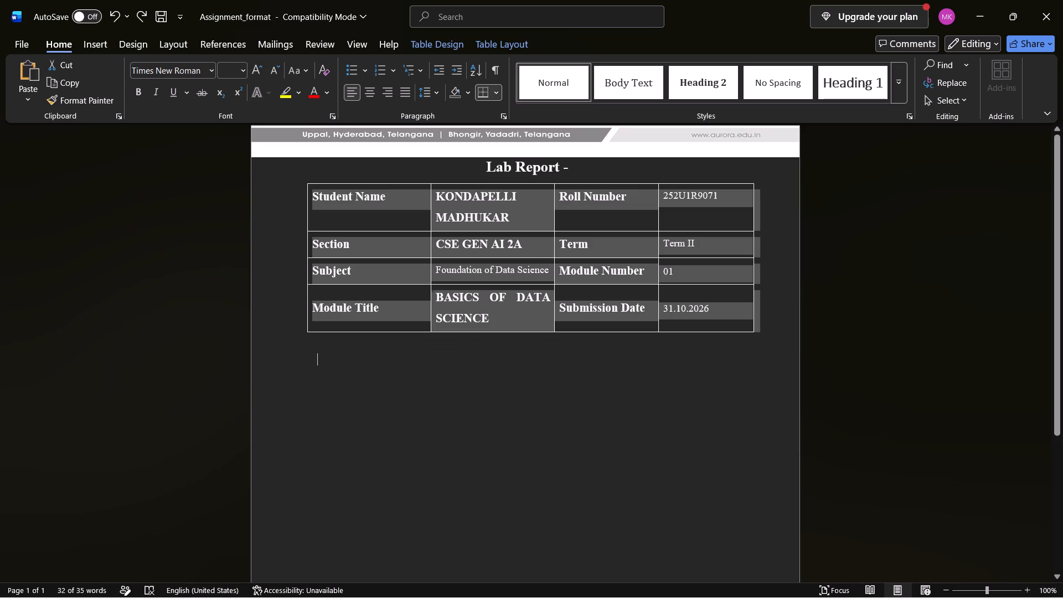
Set the font size of the BASICS OF DATA SCIENCE module title in the details table to 9.
drag(495, 323, 472, 305)
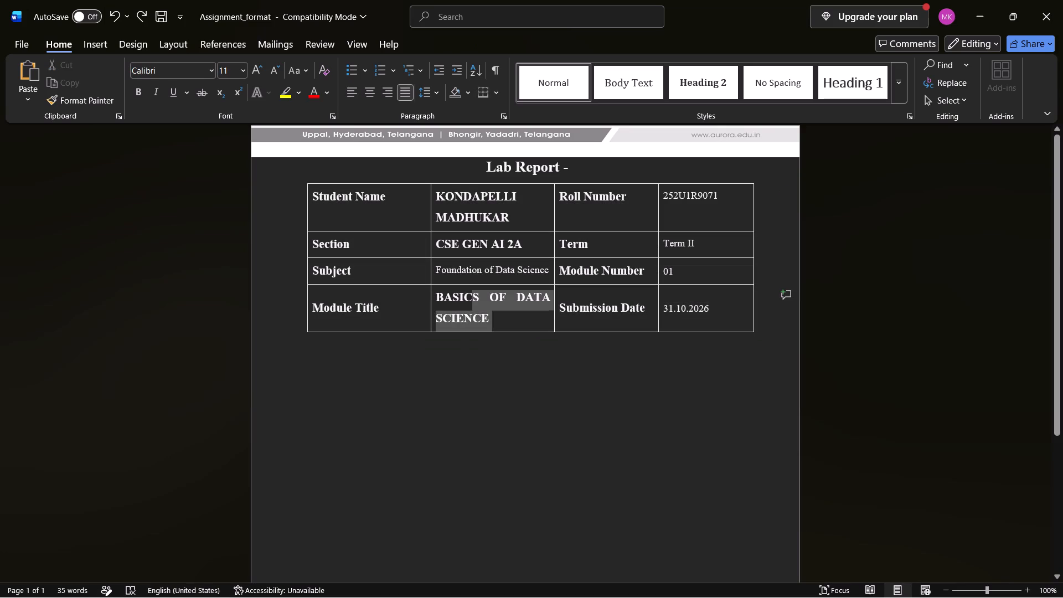
drag(472, 305, 448, 297)
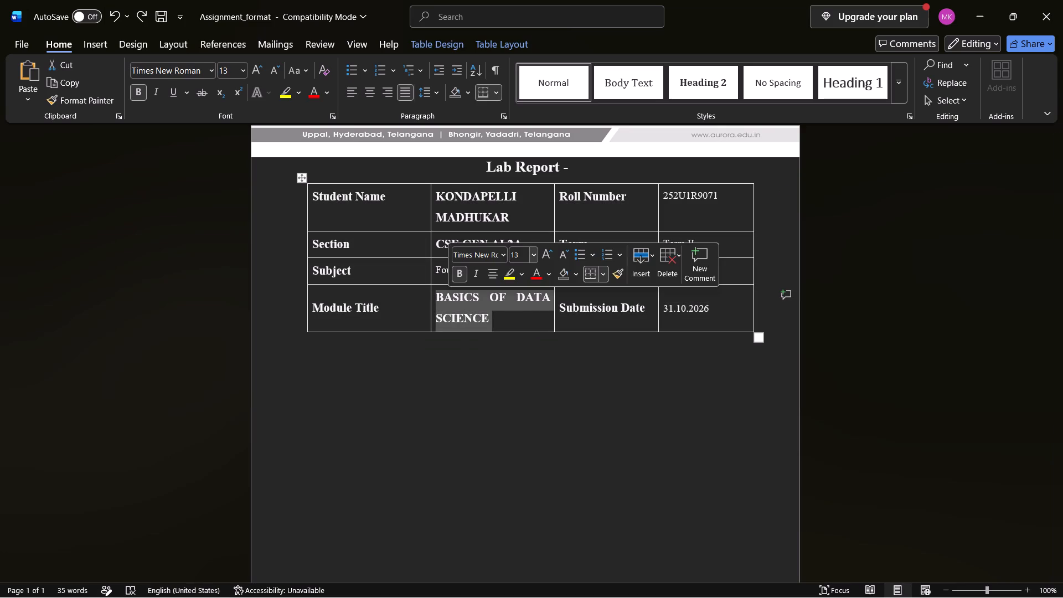
click(533, 255)
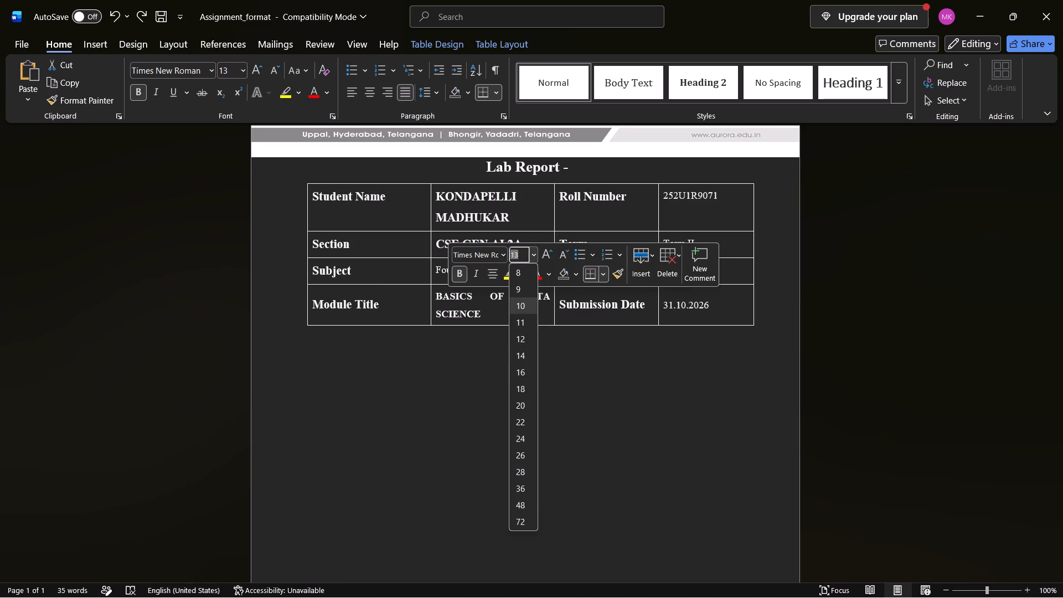
click(518, 284)
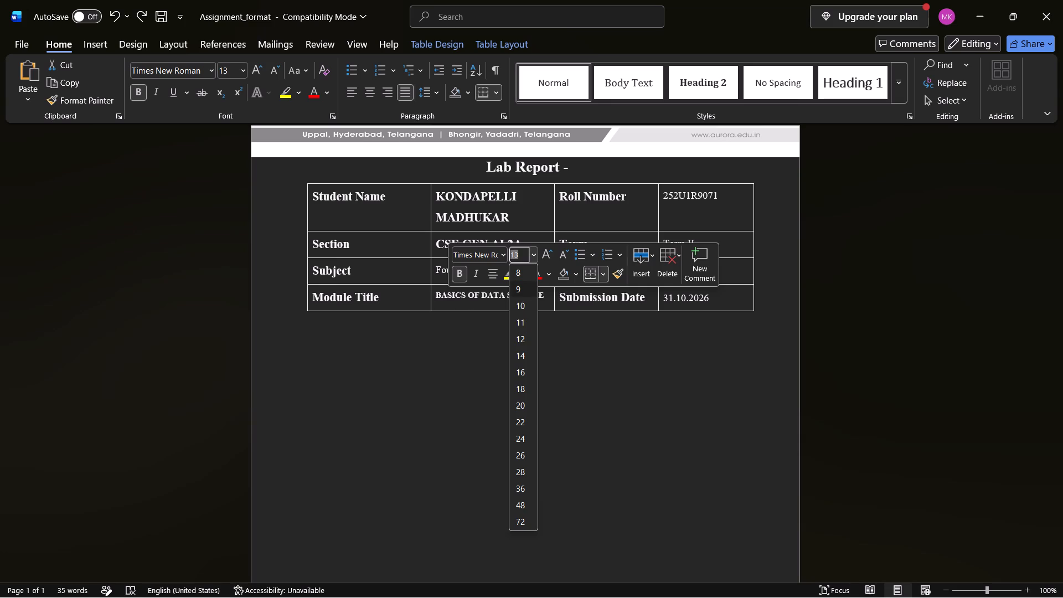
click(498, 382)
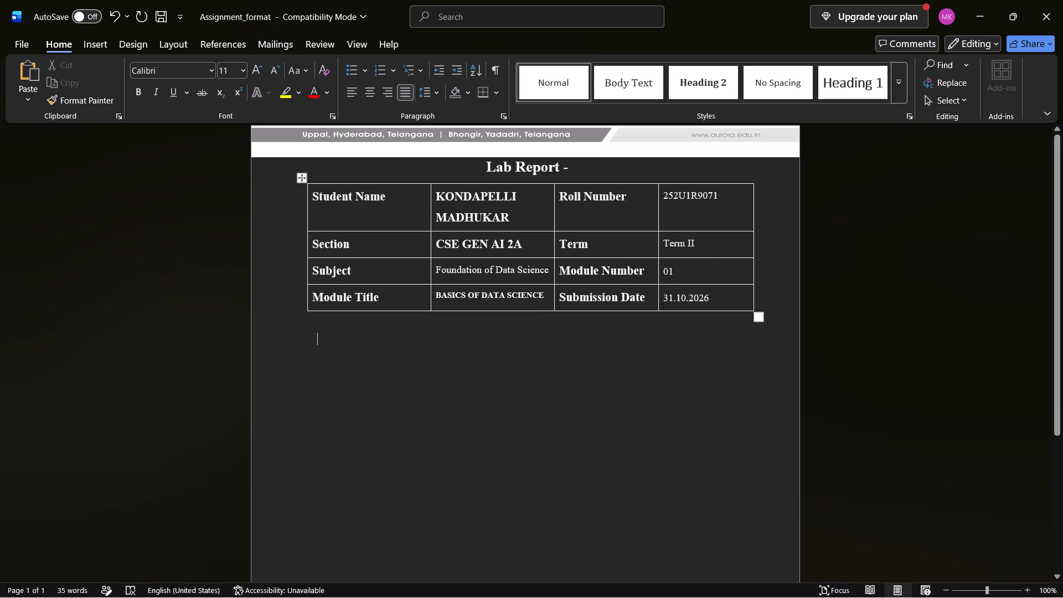
Set the font size of the student's name in the details table to 9.
drag(522, 225, 436, 198)
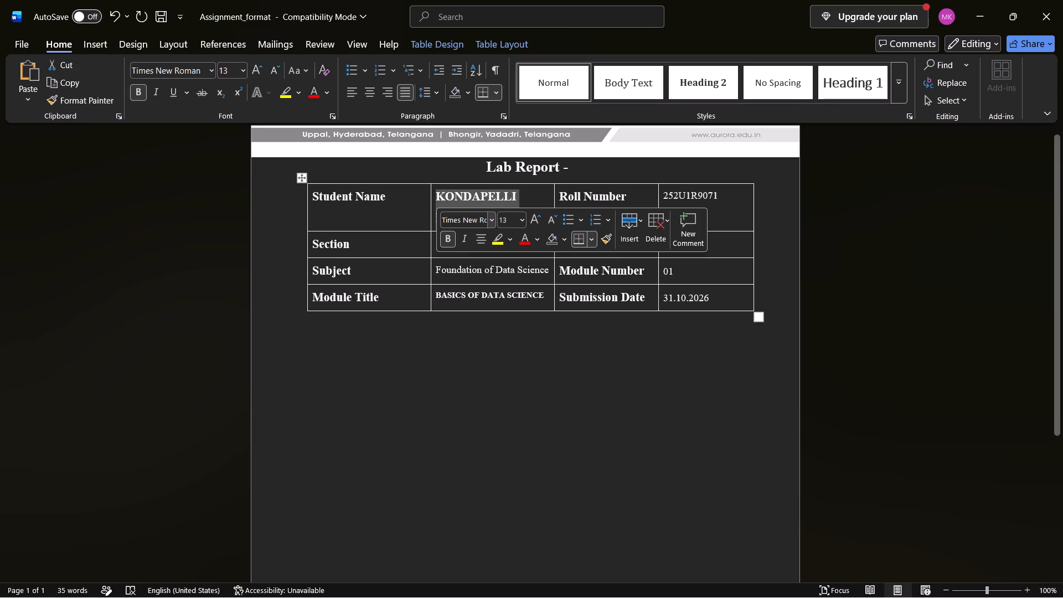
click(521, 223)
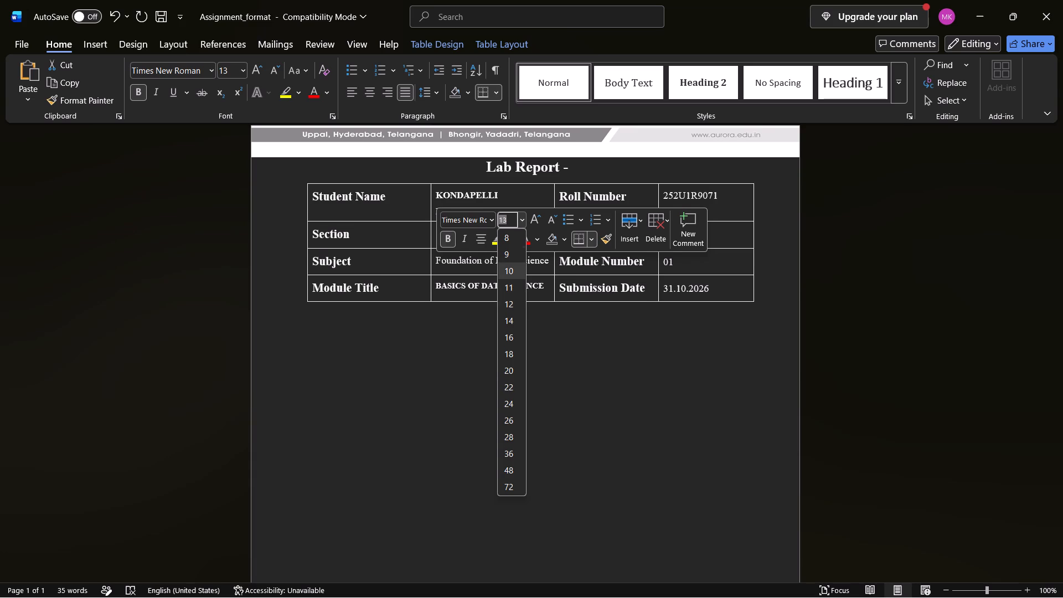
click(515, 259)
click(517, 341)
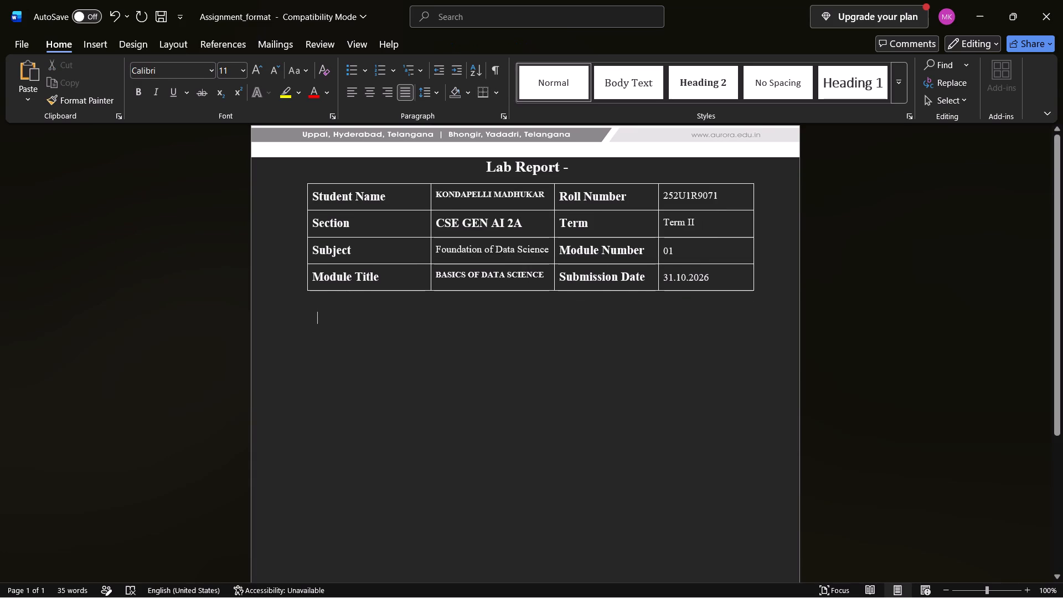
Set the font size of the CSE GEN AI 2A section entry in the details table to 10.
drag(530, 226, 503, 224)
drag(503, 224, 446, 226)
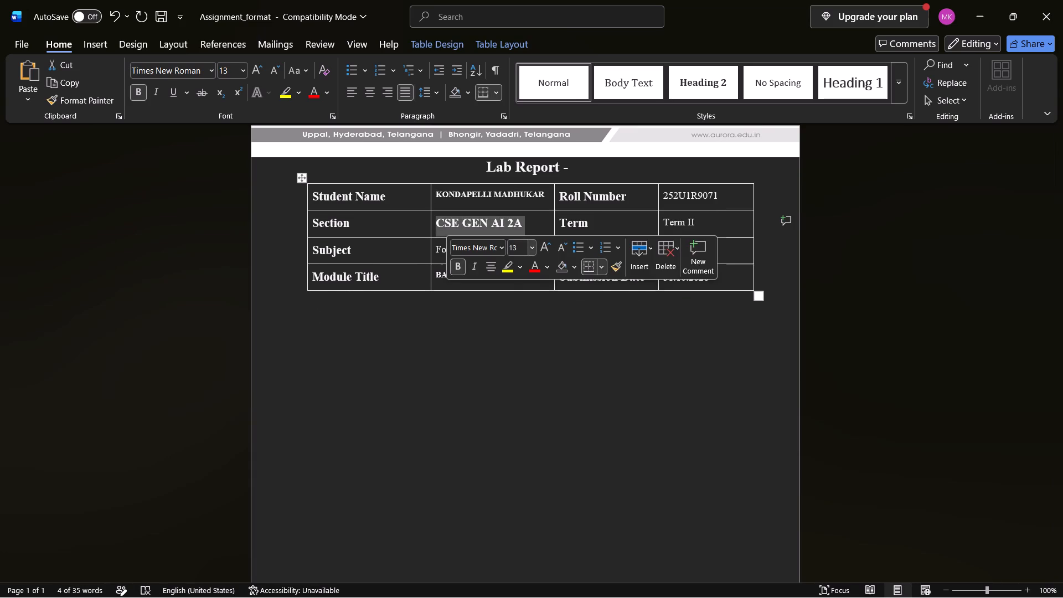
click(533, 249)
click(528, 293)
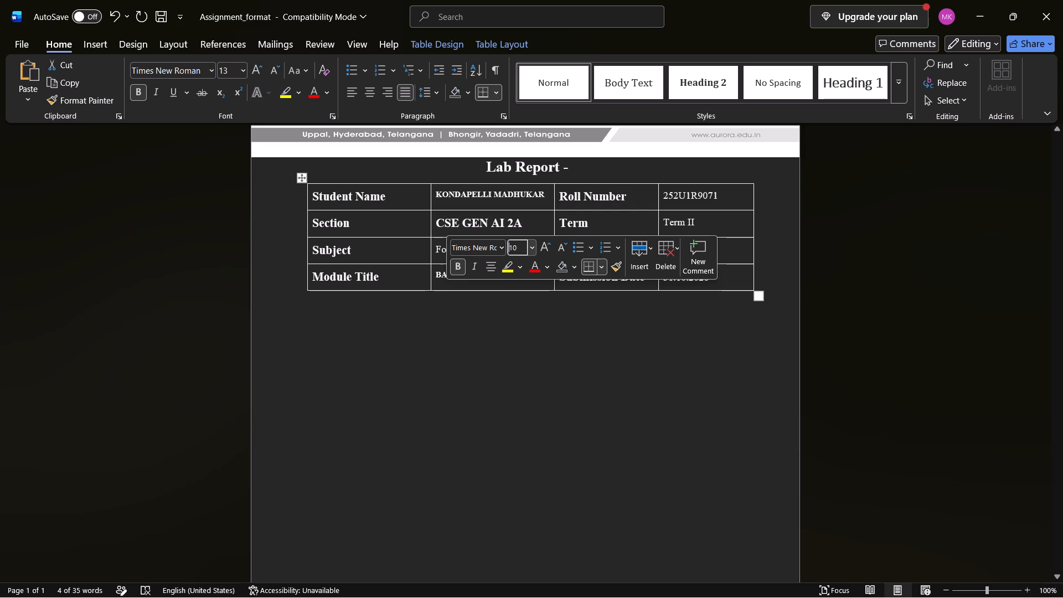
click(391, 367)
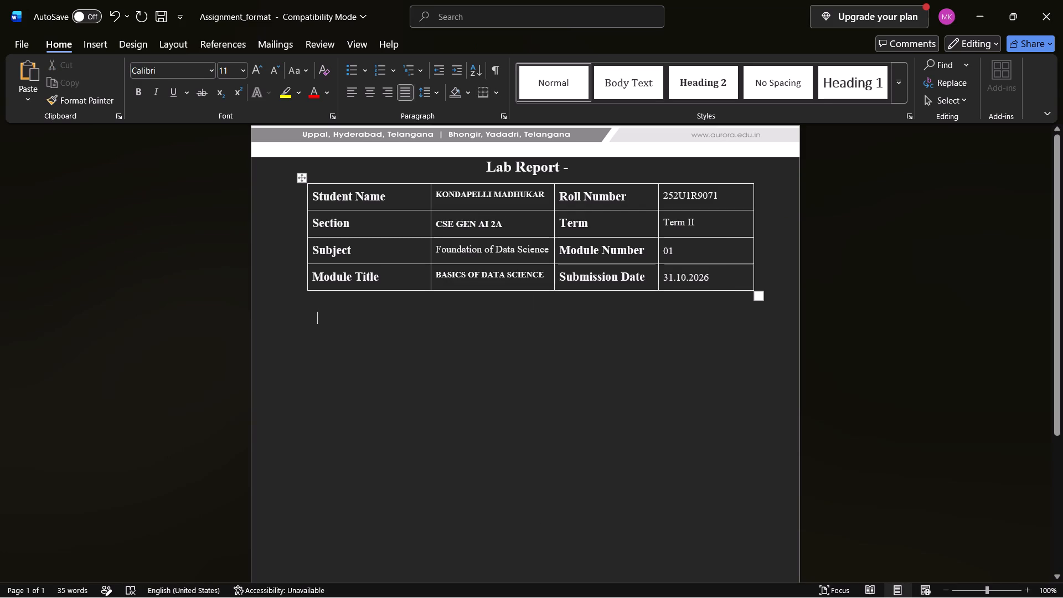
Complete the "Lab Report -" heading with the number 01.
click(594, 172)
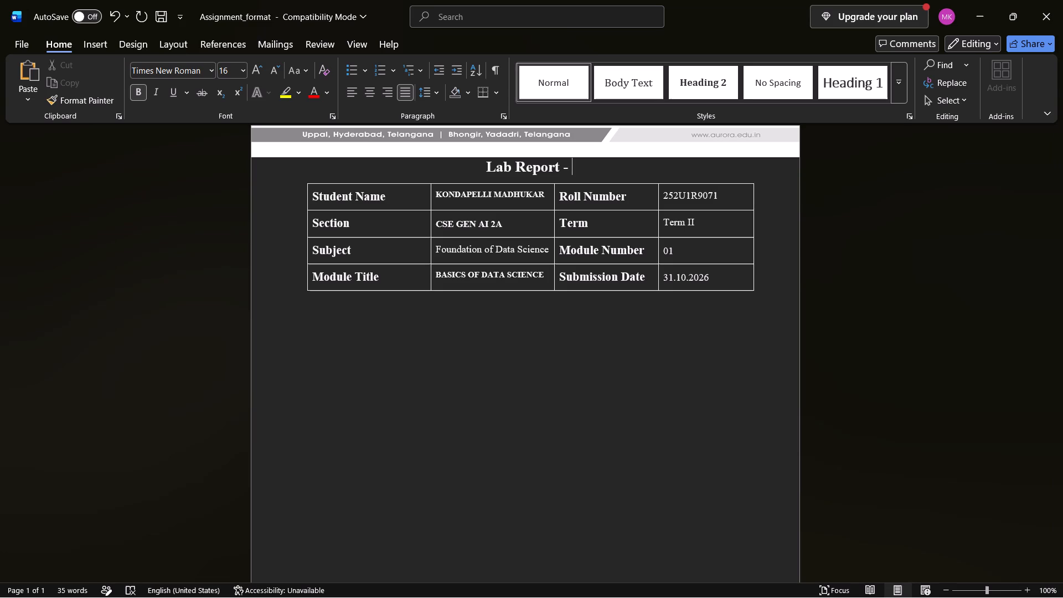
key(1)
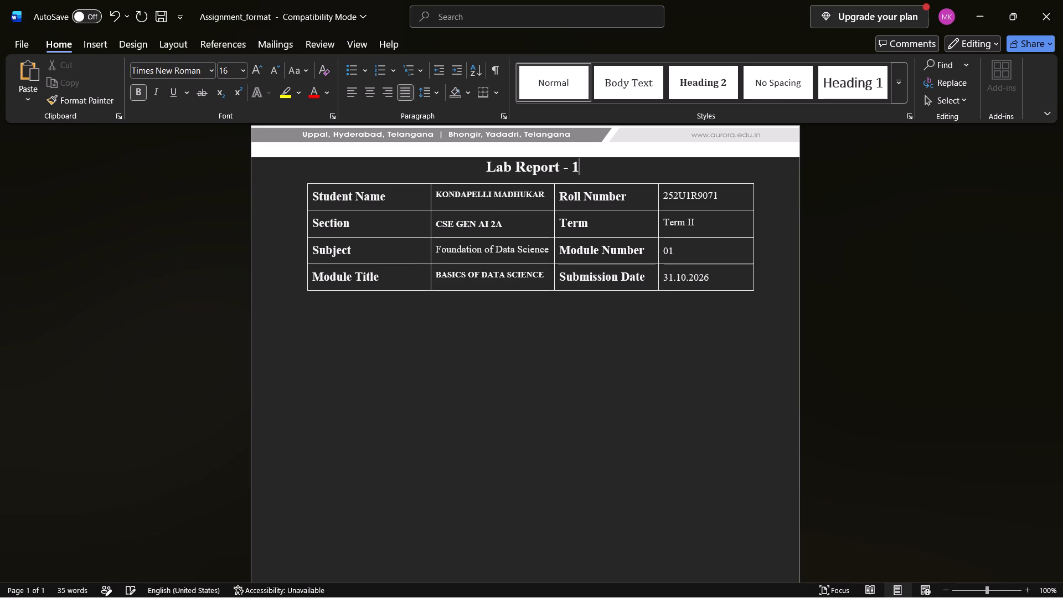
key(BackSpace)
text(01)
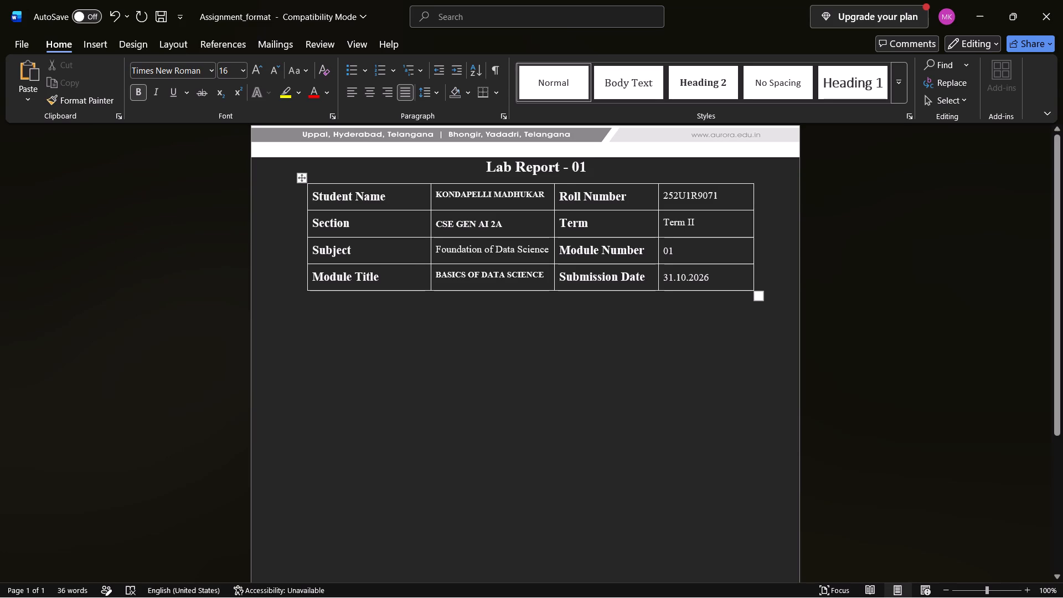
click(786, 297)
key(Return)
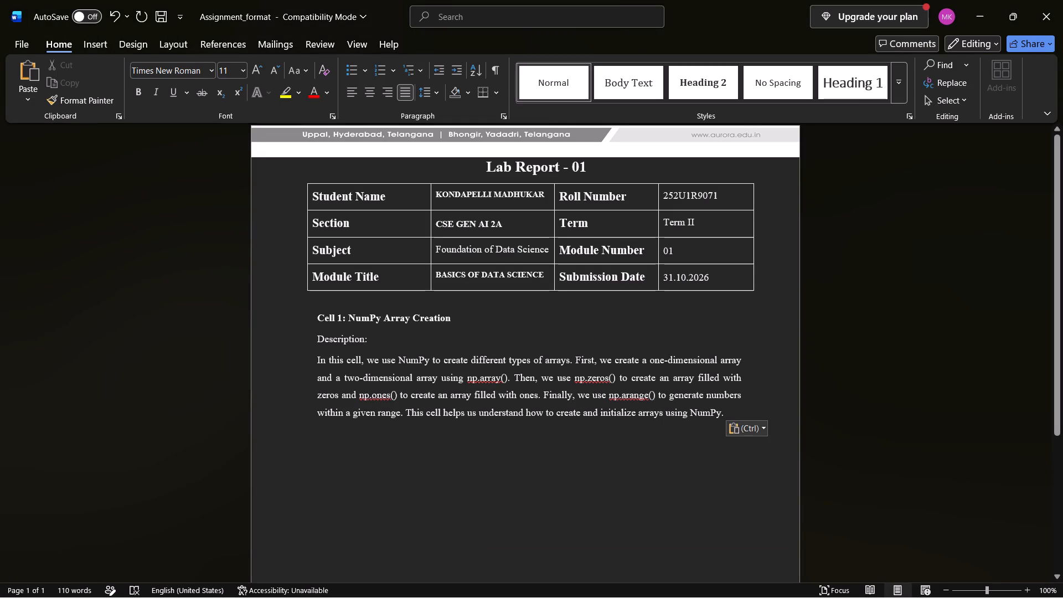
Insert three blank lines between the Cell 1 heading and its Description, and place the cursor on the first one.
click(494, 318)
key(Return)
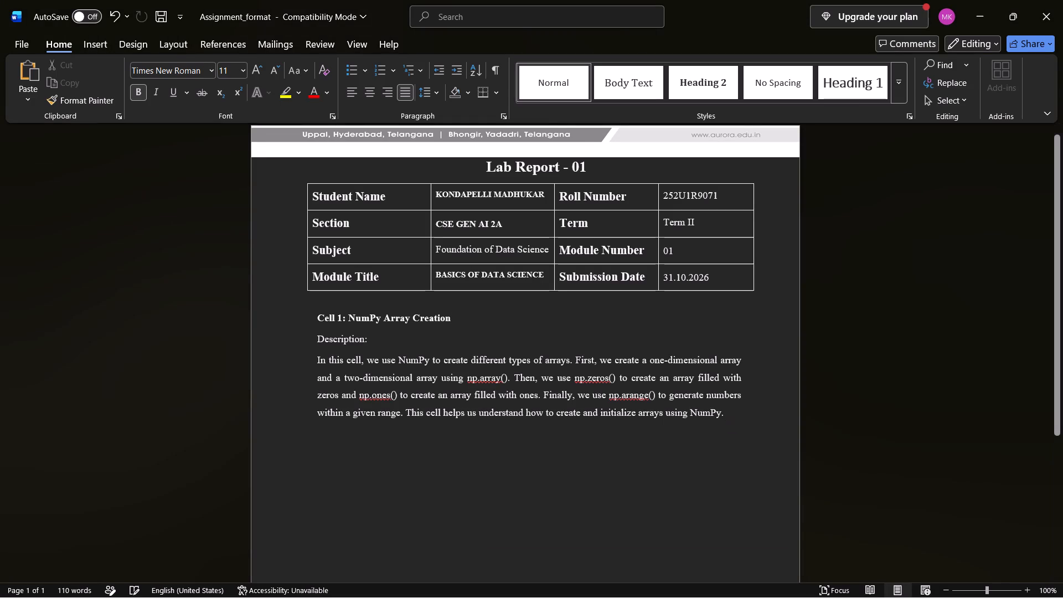
key(Return)
key(Return)
key(Up)
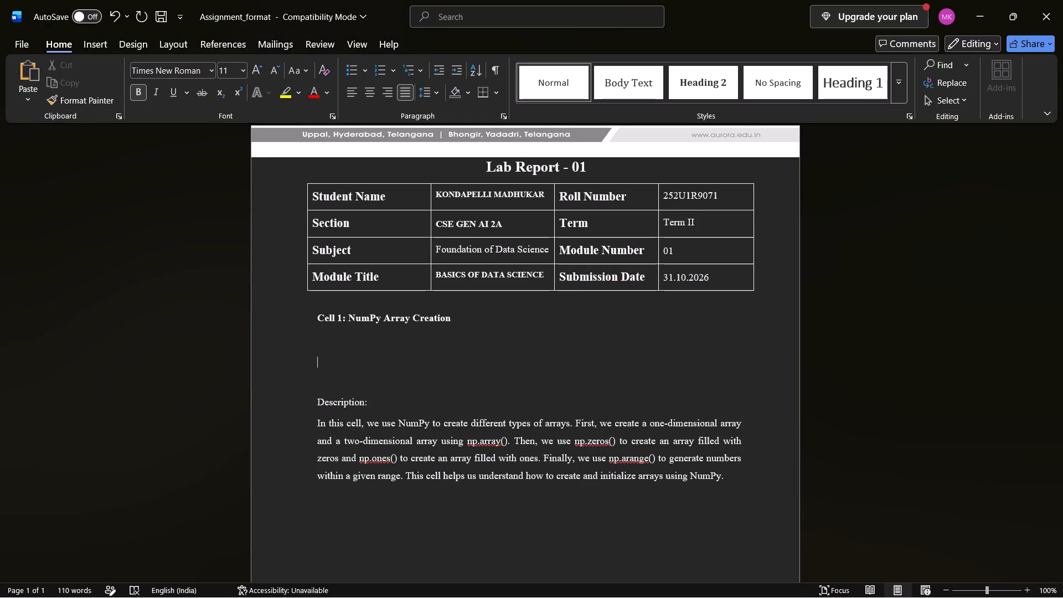
key(Up)
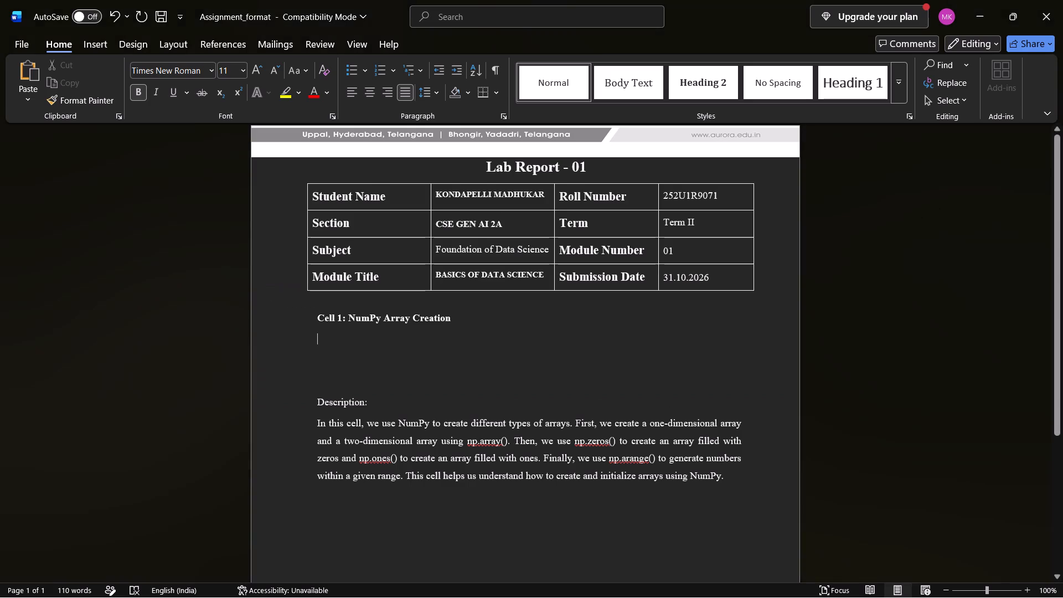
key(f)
key(Return)
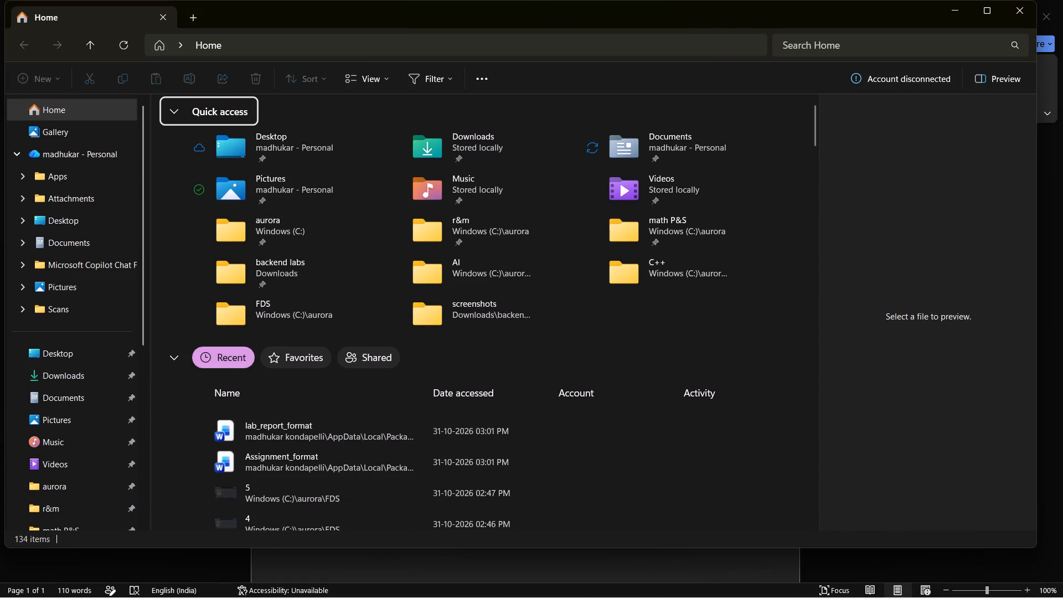
scroll(70, 322, down, 1)
double_click(68, 351)
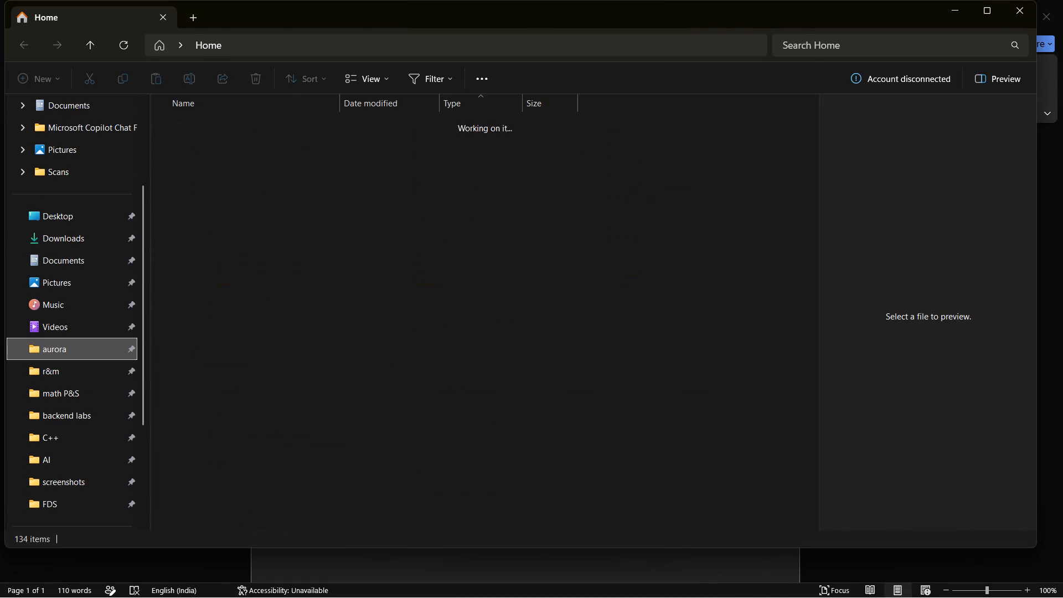
double_click(225, 139)
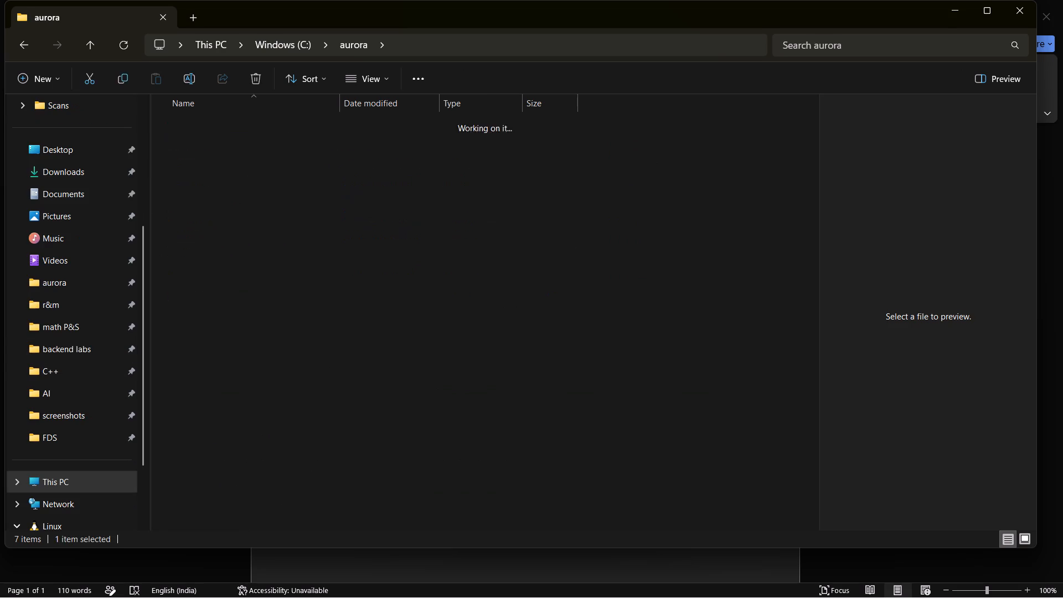
right_click(524, 159)
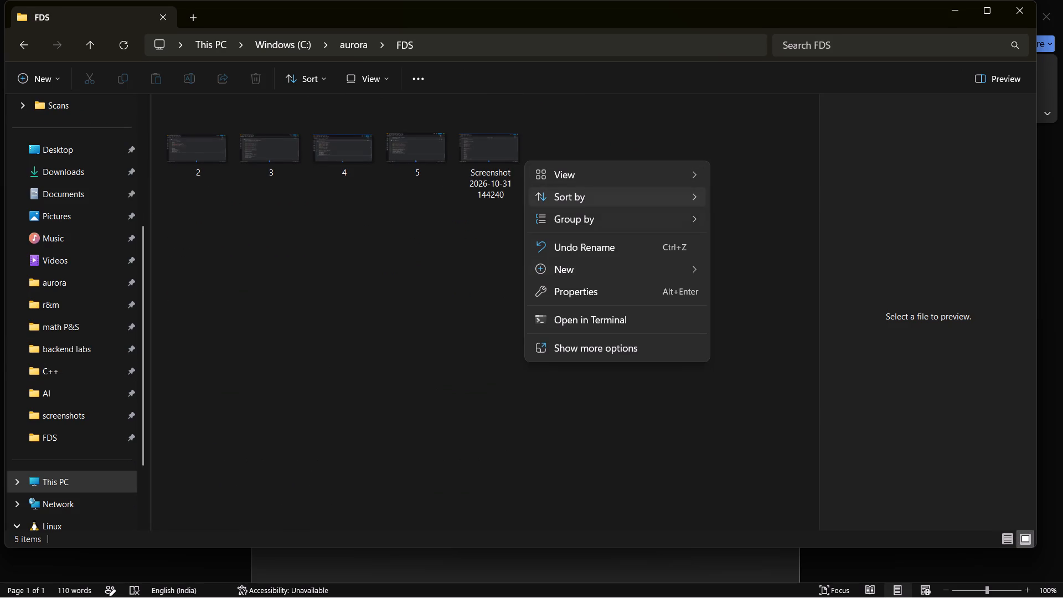
click(495, 168)
right_click(495, 168)
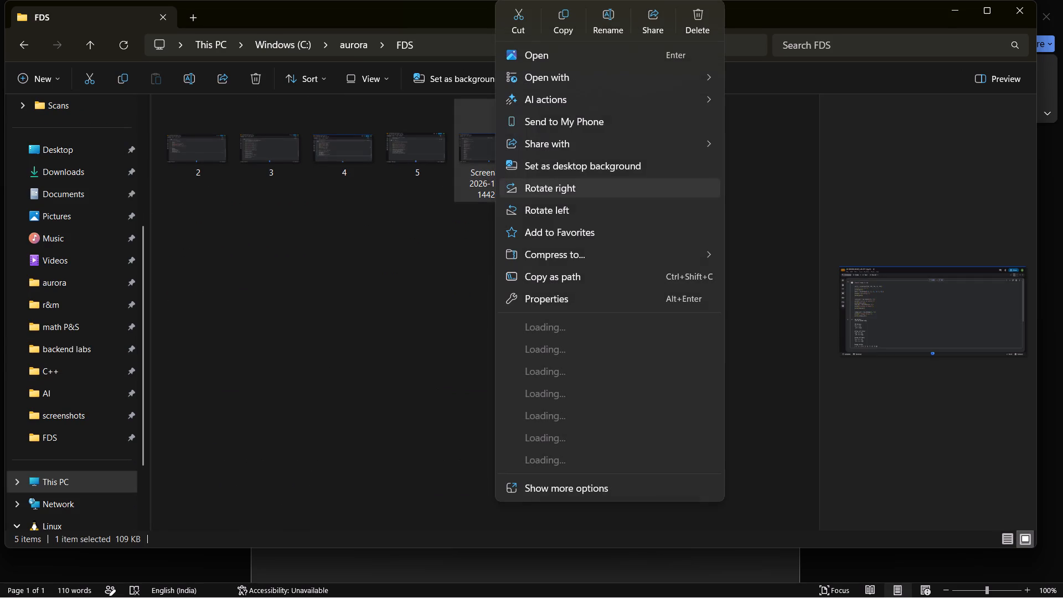
click(555, 28)
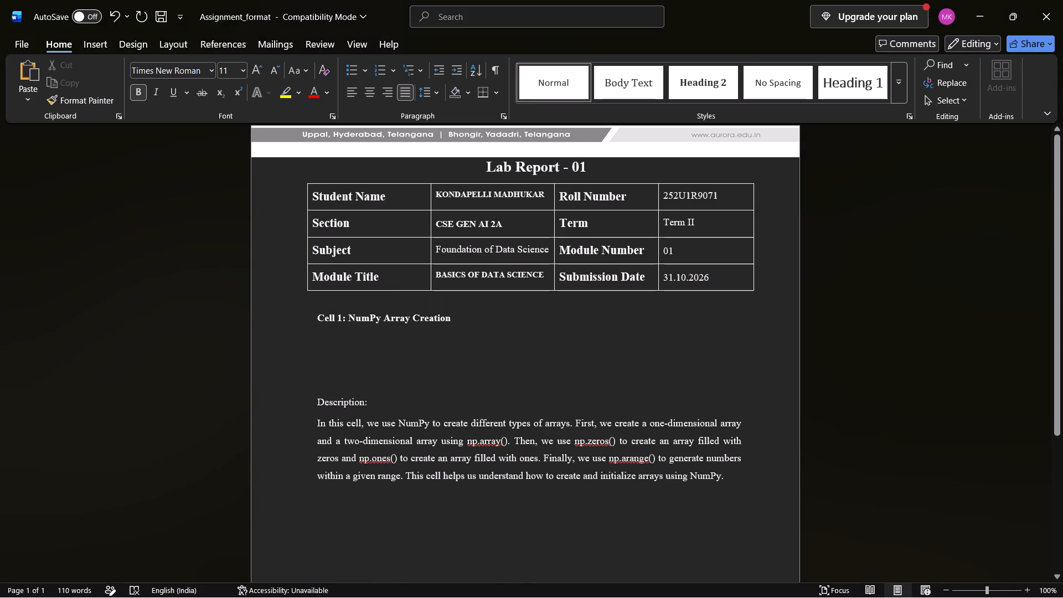
key(ctrl+v)
Shrink the pasted notebook screenshot proportionally so it fits within the page margins directly below the Cell 1 heading on page 1.
ctrl+scroll(498, 248, down, 1)
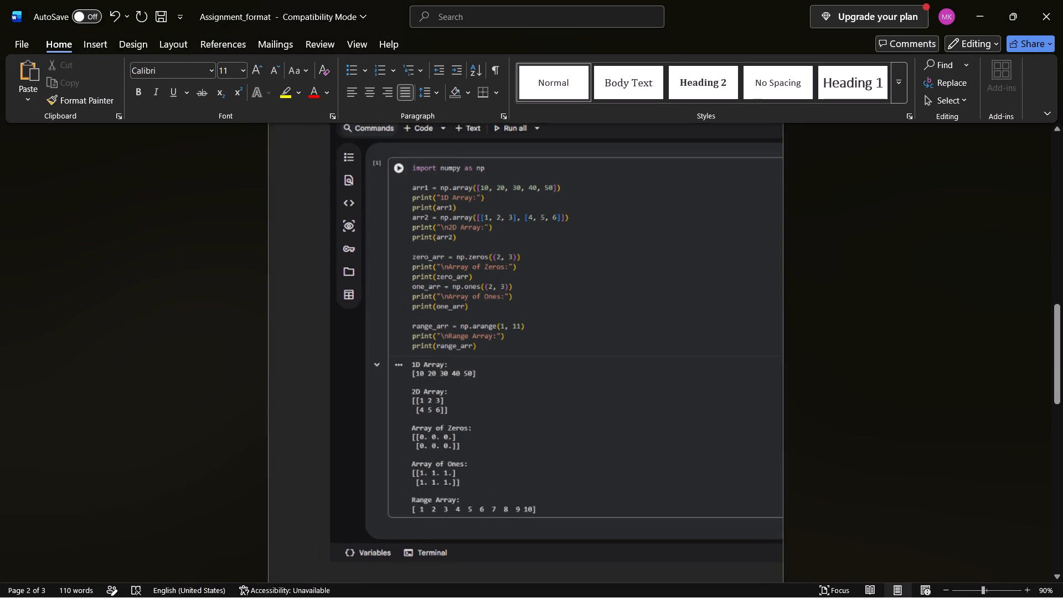
ctrl+scroll(464, 283, down, 4)
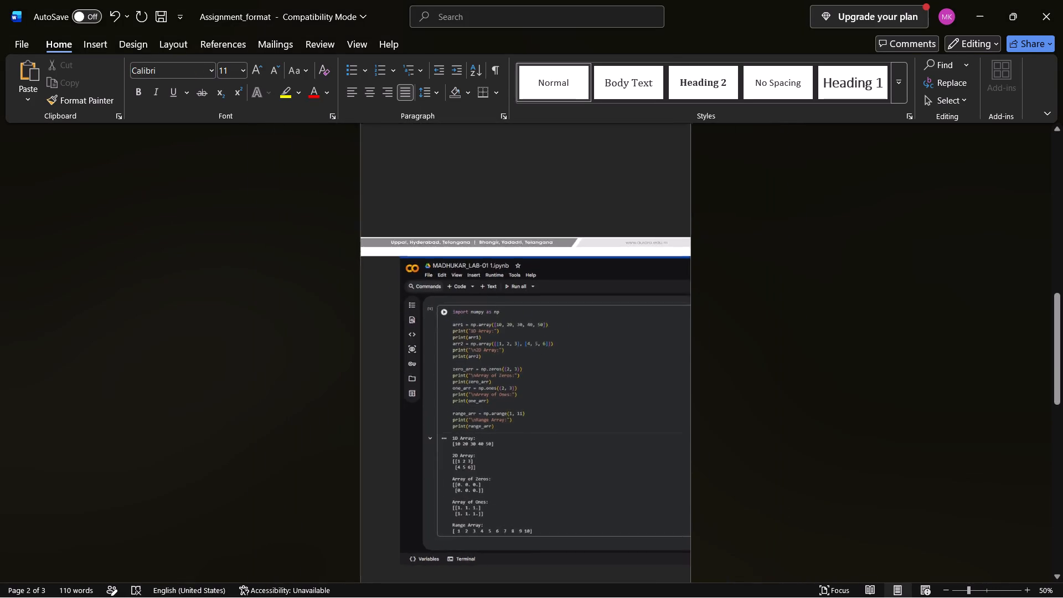
scroll(449, 326, up, 4)
click(476, 285)
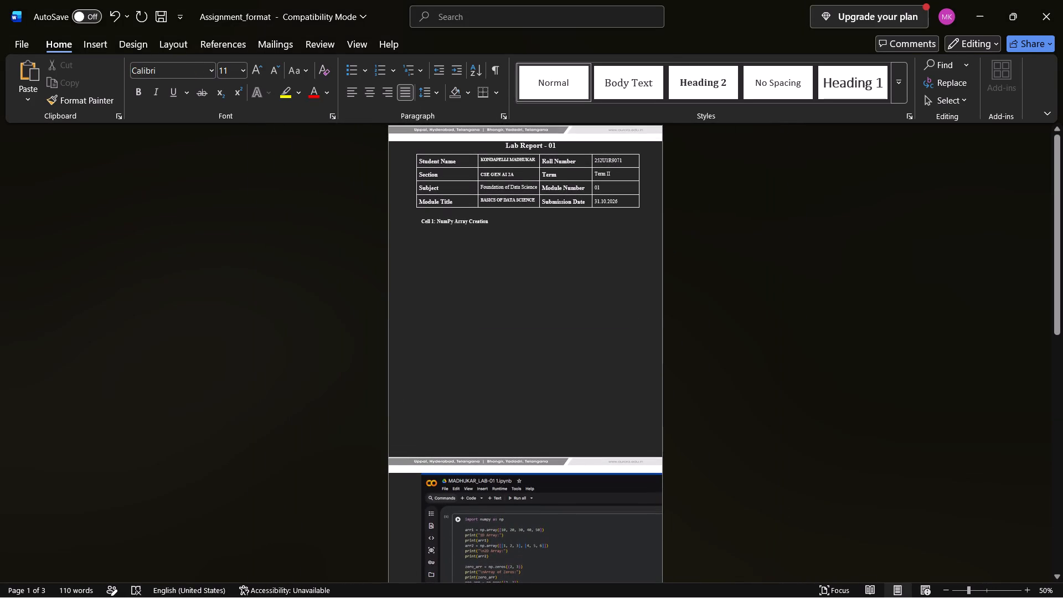
key(Right)
key(Right)
key(Right)
key(Right)
key(Right)
key(Right)
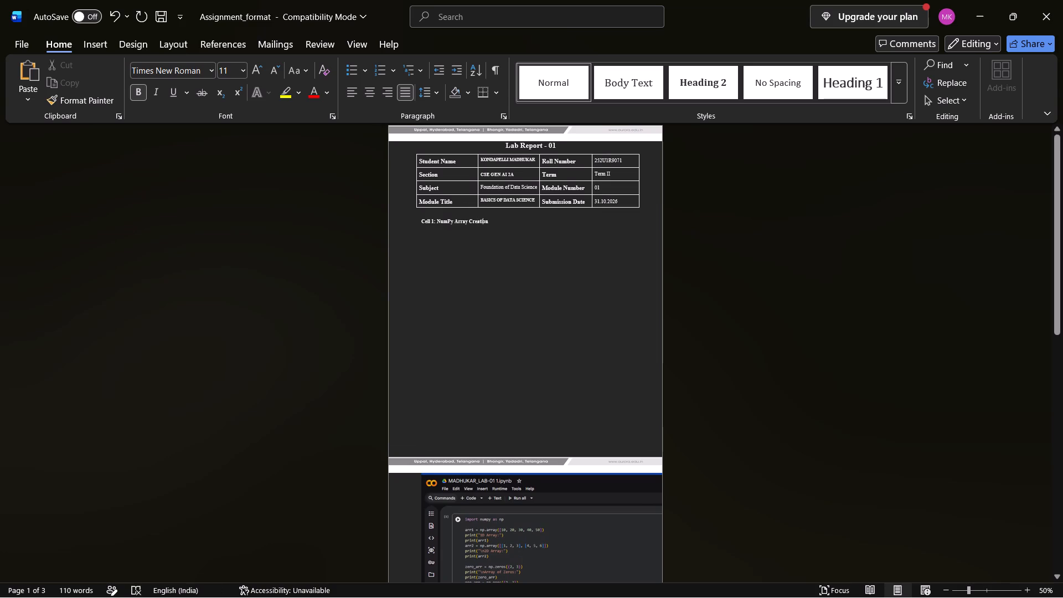
key(Down)
key(Down)
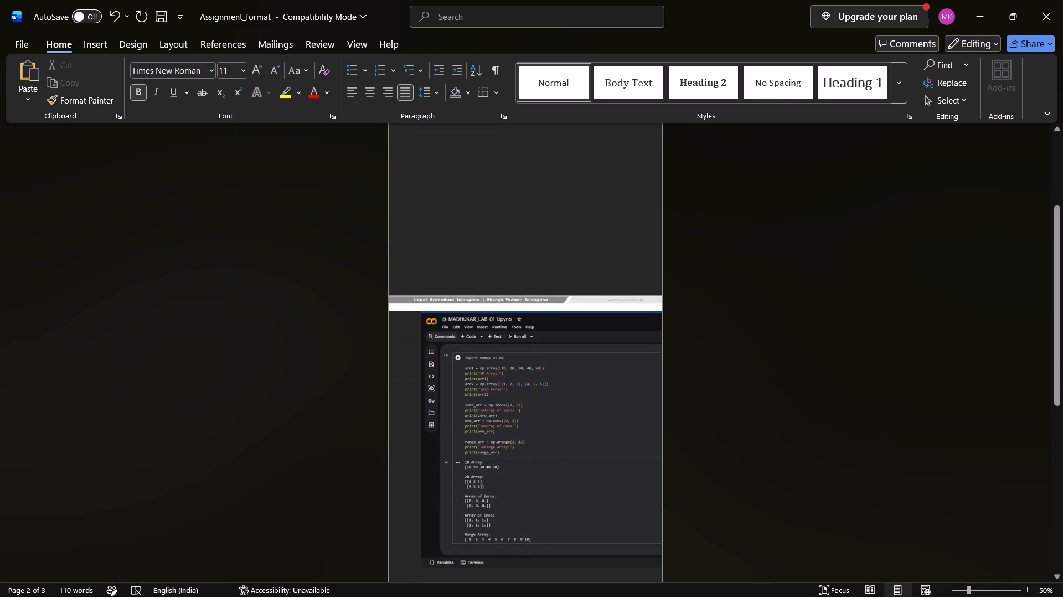
click(533, 365)
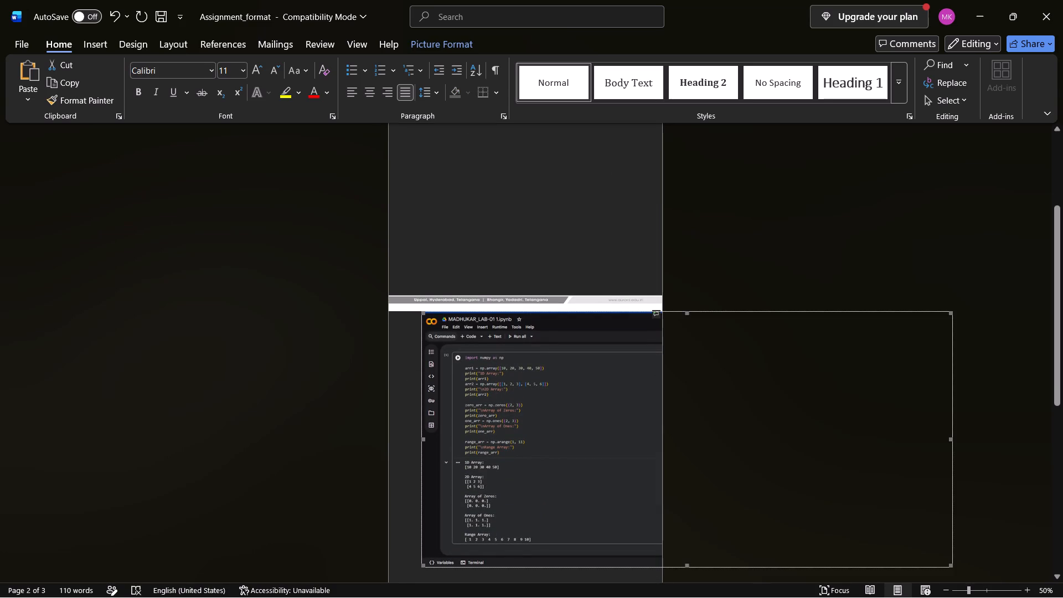
drag(952, 565, 758, 480)
drag(758, 480, 651, 419)
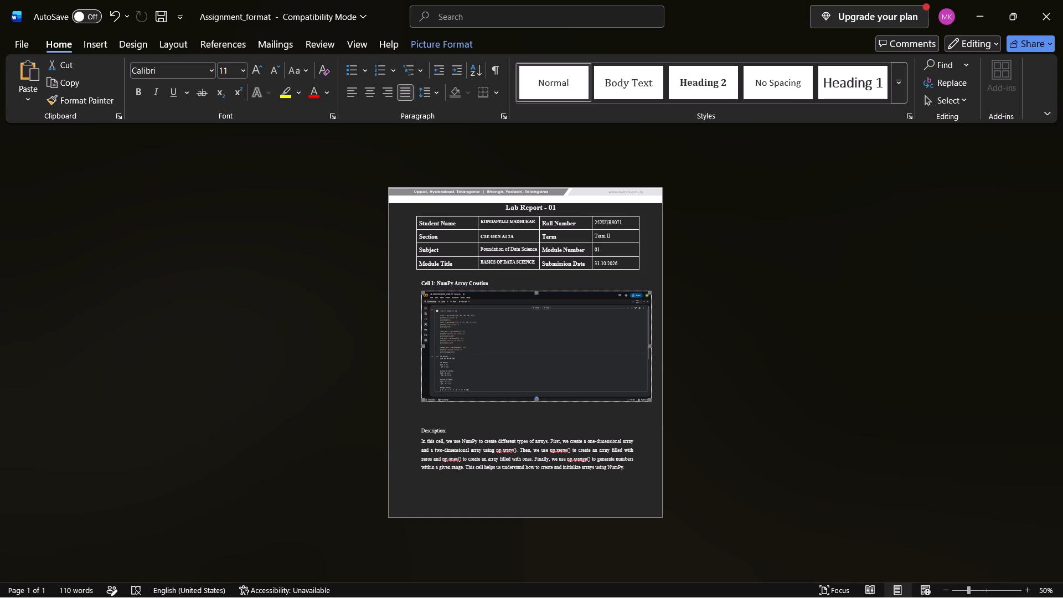
drag(649, 397, 618, 381)
drag(618, 381, 617, 381)
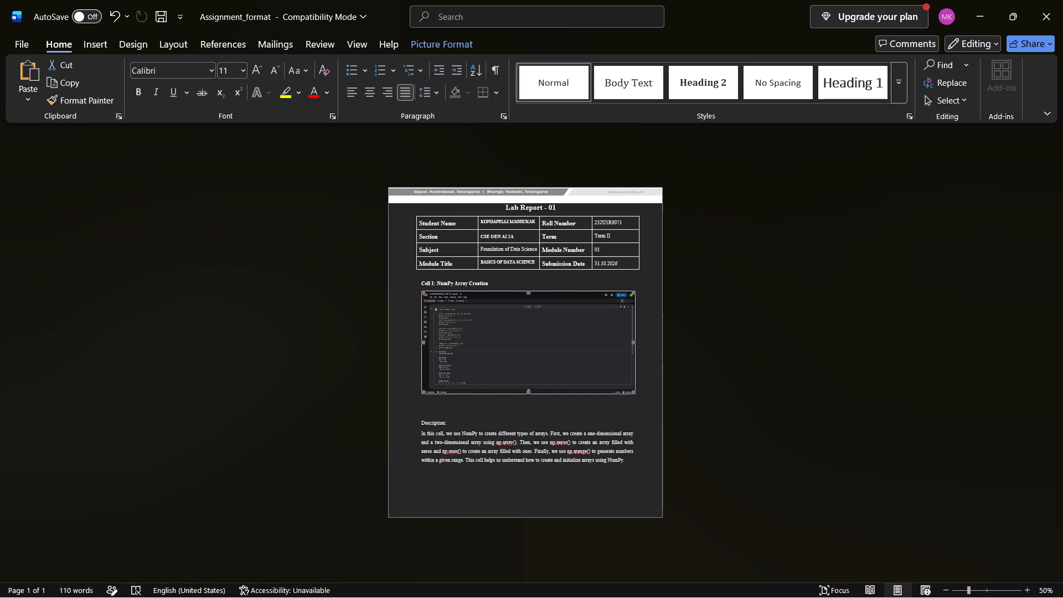
drag(631, 390, 607, 374)
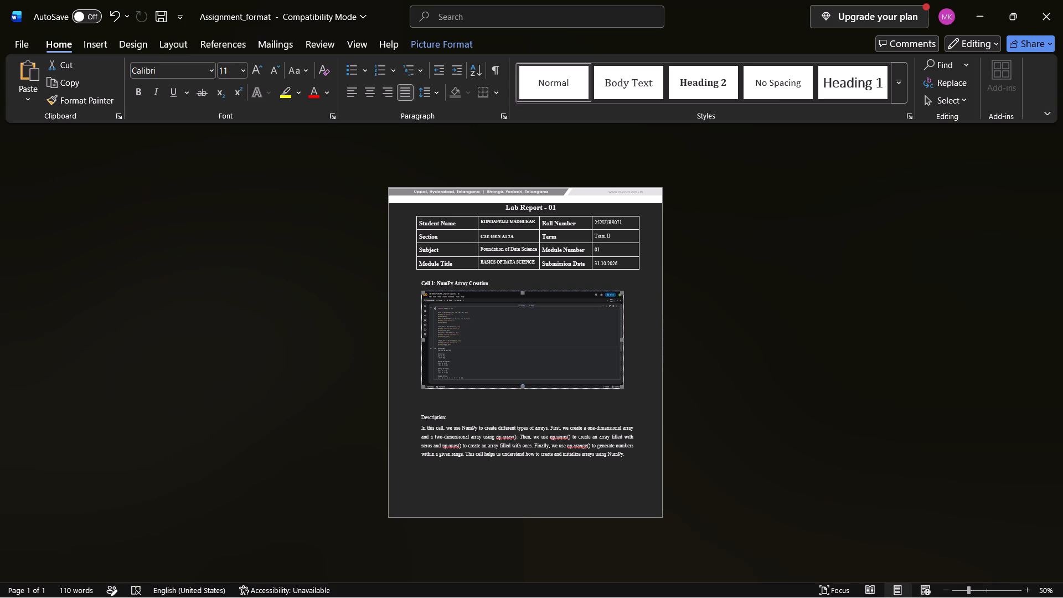
Delete the blank lines between the notebook screenshot and the Cell 1 Description label.
click(437, 402)
key(Down)
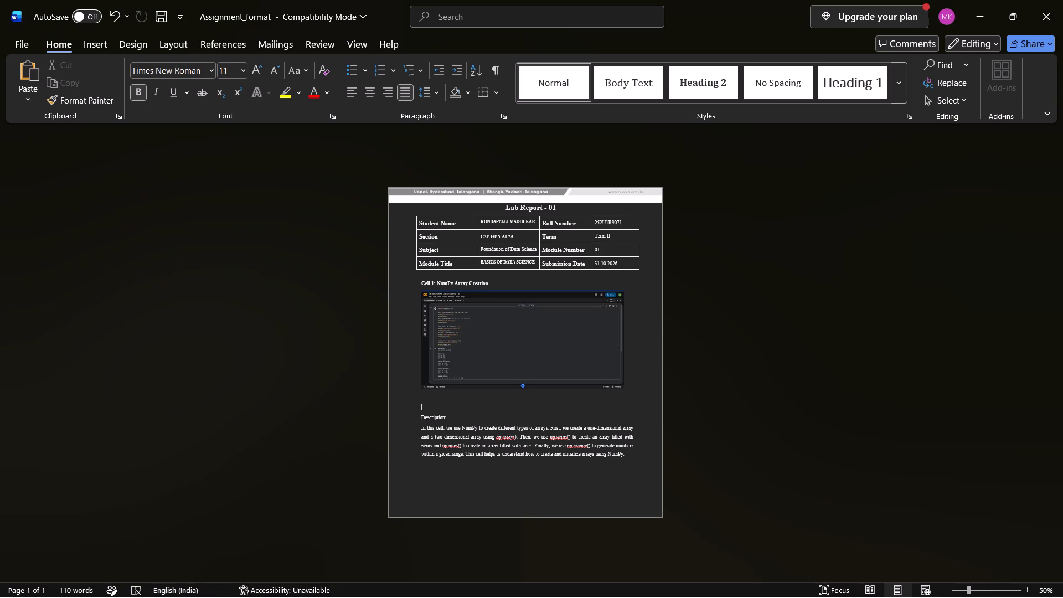
key(BackSpace)
key(Down)
key(BackSpace)
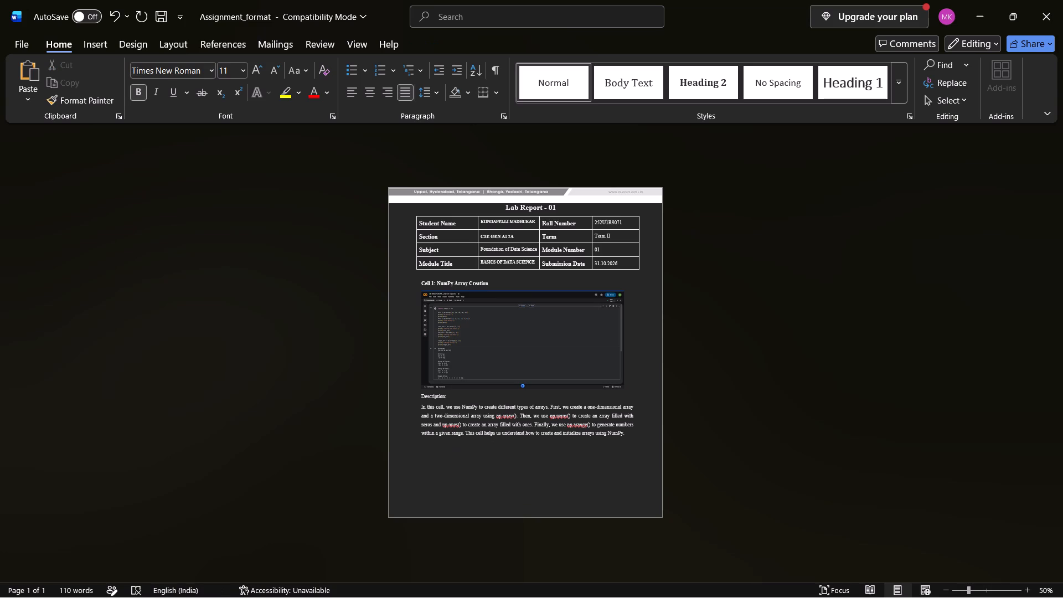
Remove the word "Cell" from the first heading, leaving "1: NumPy Array Creation".
ctrl+scroll(437, 402, up, 2)
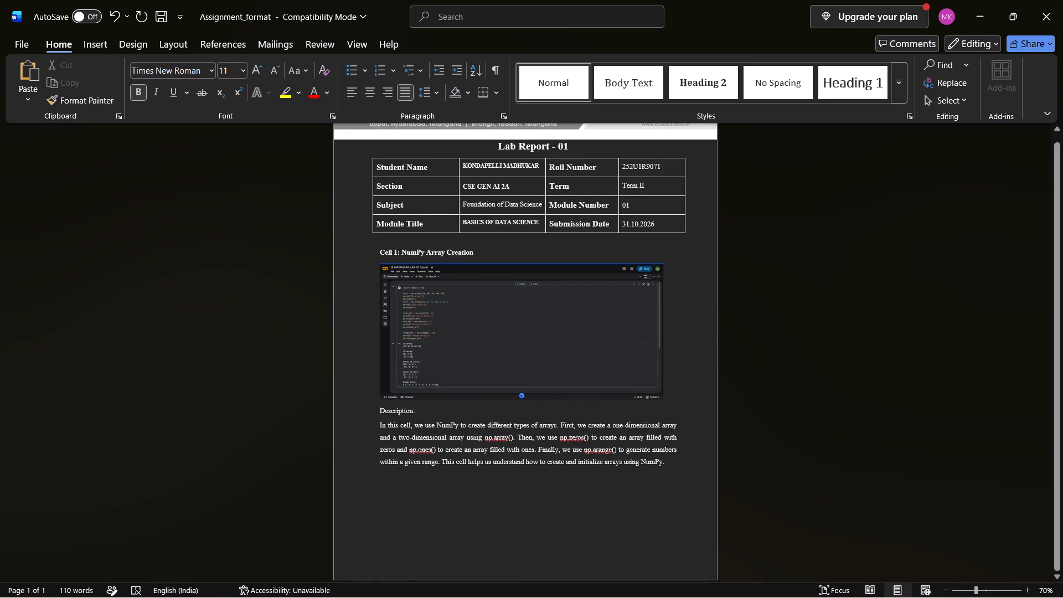
ctrl+scroll(437, 402, up, 1)
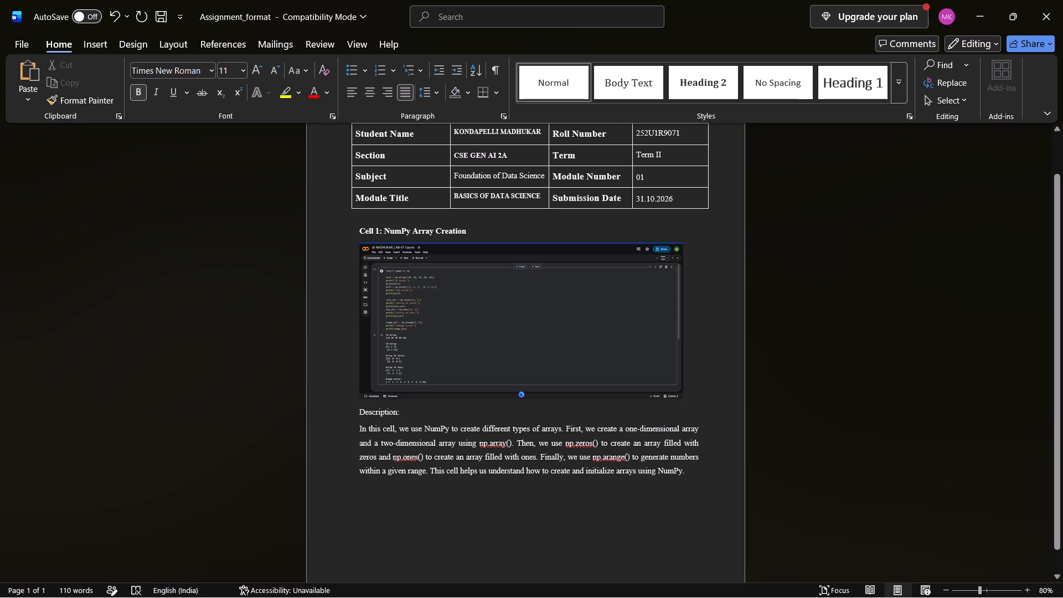
ctrl+scroll(437, 402, up, 3)
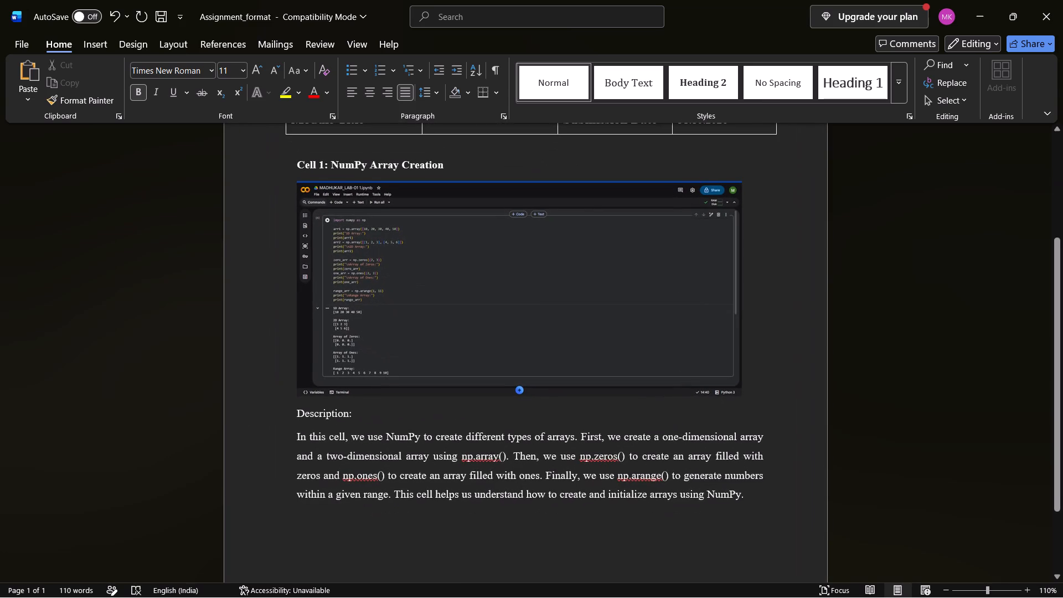
scroll(437, 402, up, 1)
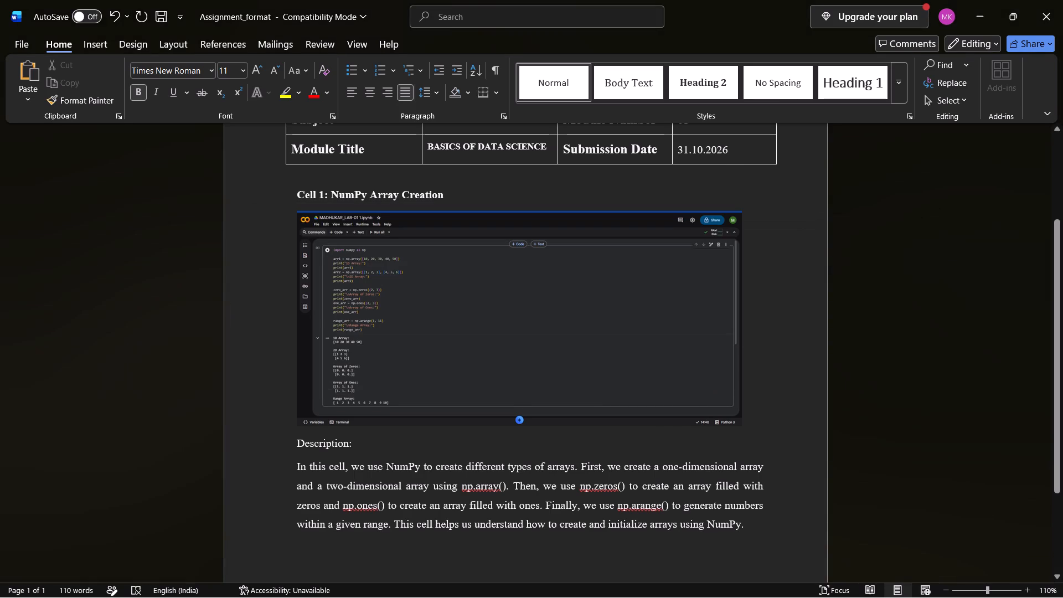
click(321, 199)
key(BackSpace)
key(BackSpace)
key(BackSpace)
key(BackSpace)
key(BackSpace)
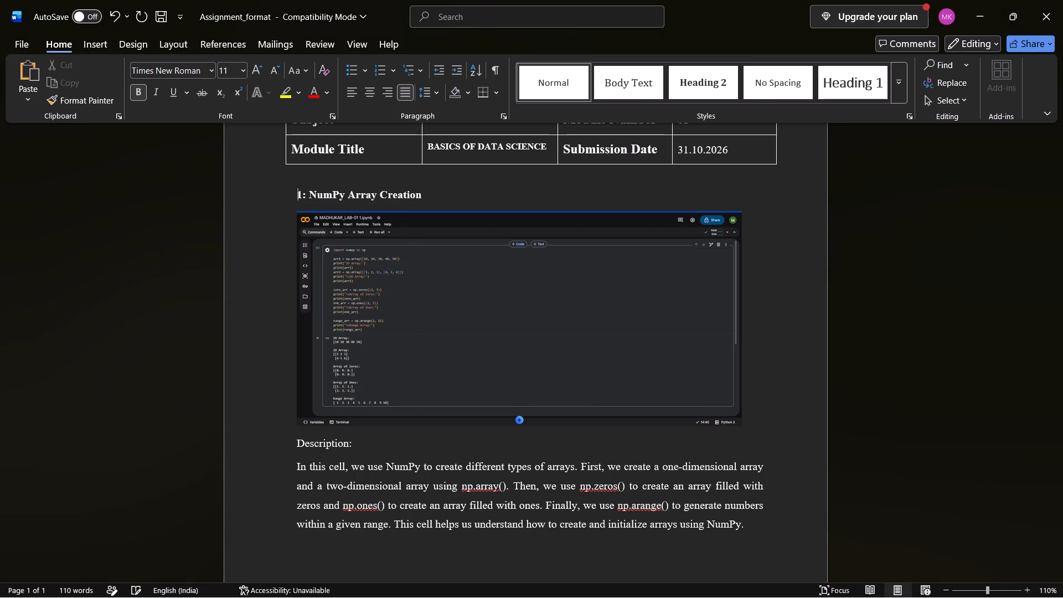
scroll(321, 199, down, 1)
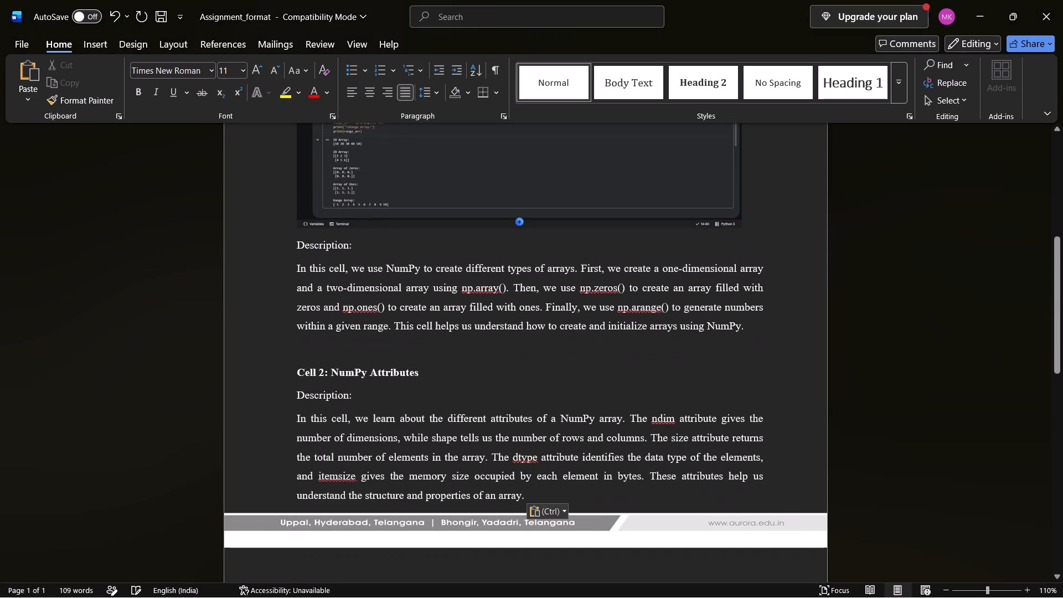
Shorten the second heading to "2: NumPy Attributes" and keep one blank line between it and the first cell's description.
click(319, 374)
key(BackSpace)
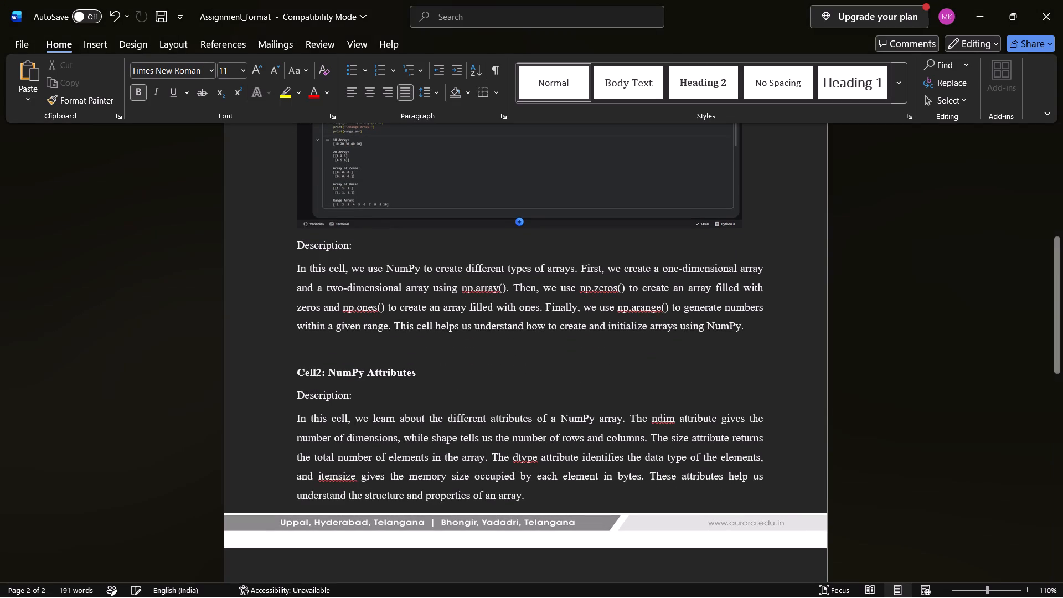
key(BackSpace)
key(BackSpace)
key(BackSpace)
key(BackSpace)
key(BackSpace)
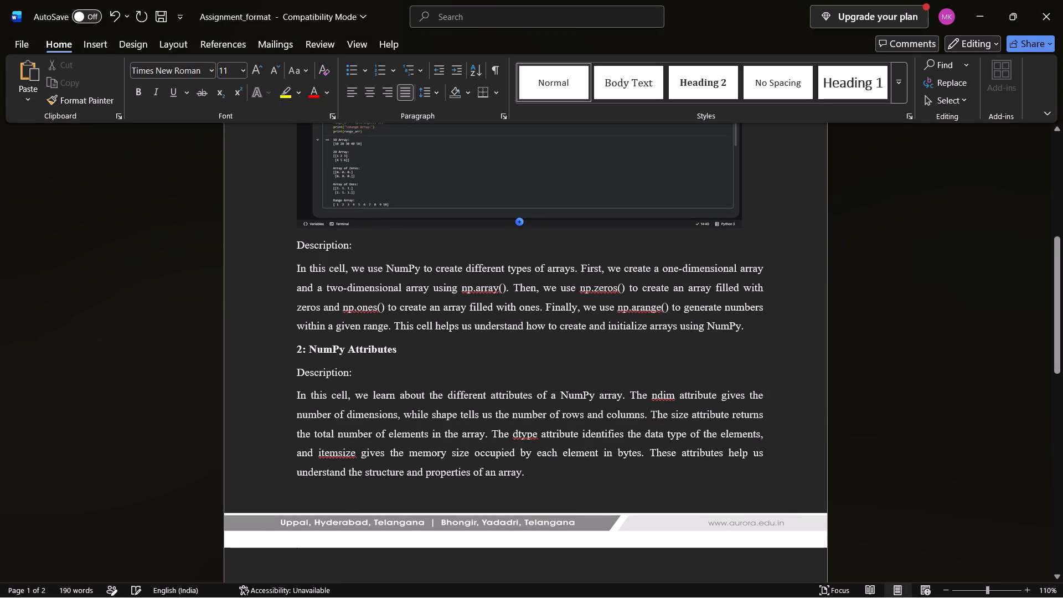
key(Up)
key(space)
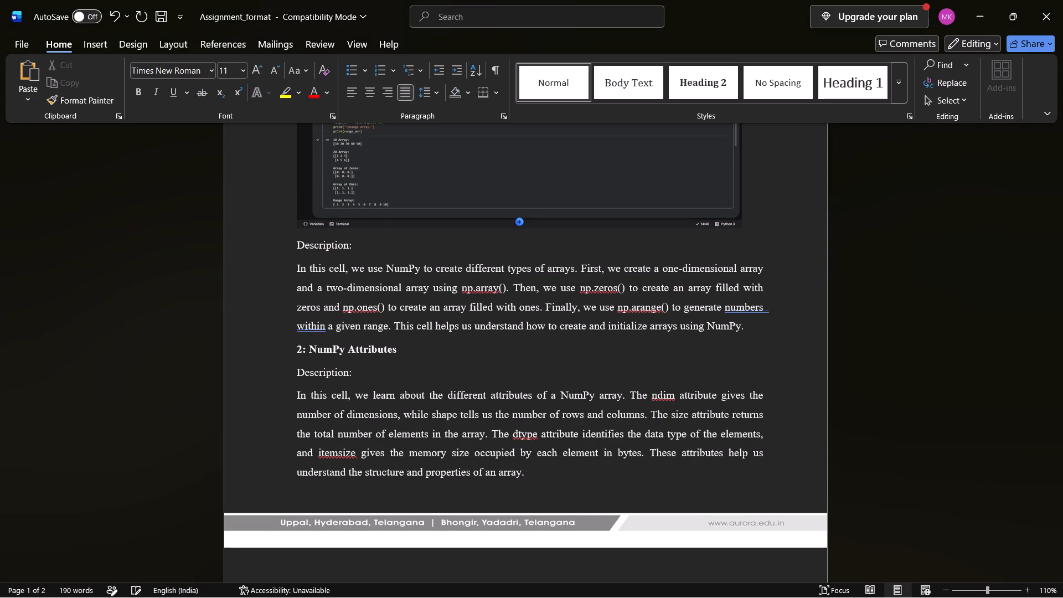
click(786, 327)
key(Return)
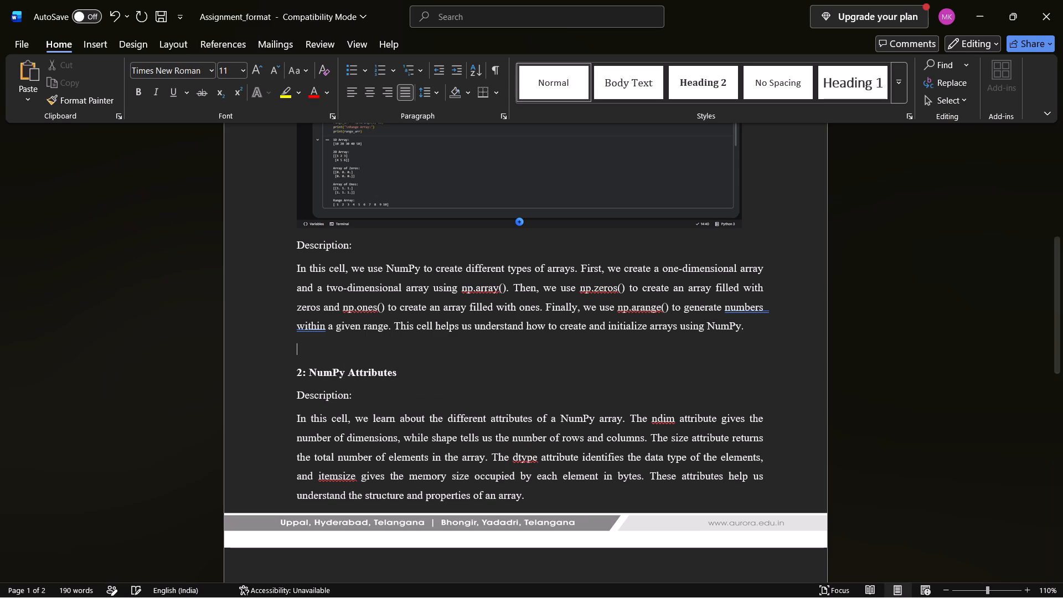
Set the font size of the "2: NumPy Attributes" heading to 16.
drag(410, 374, 282, 369)
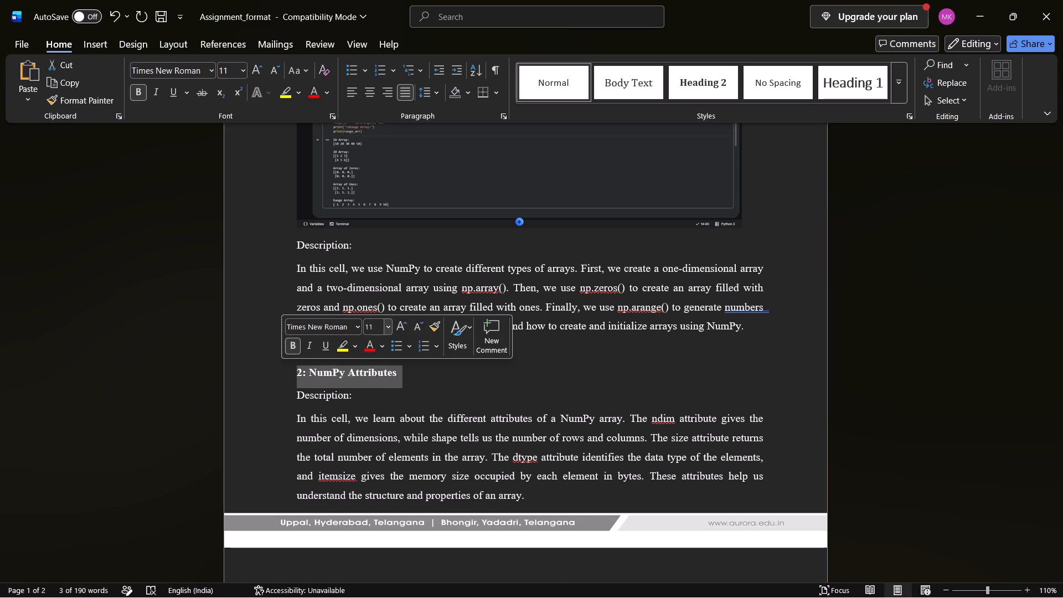
click(387, 329)
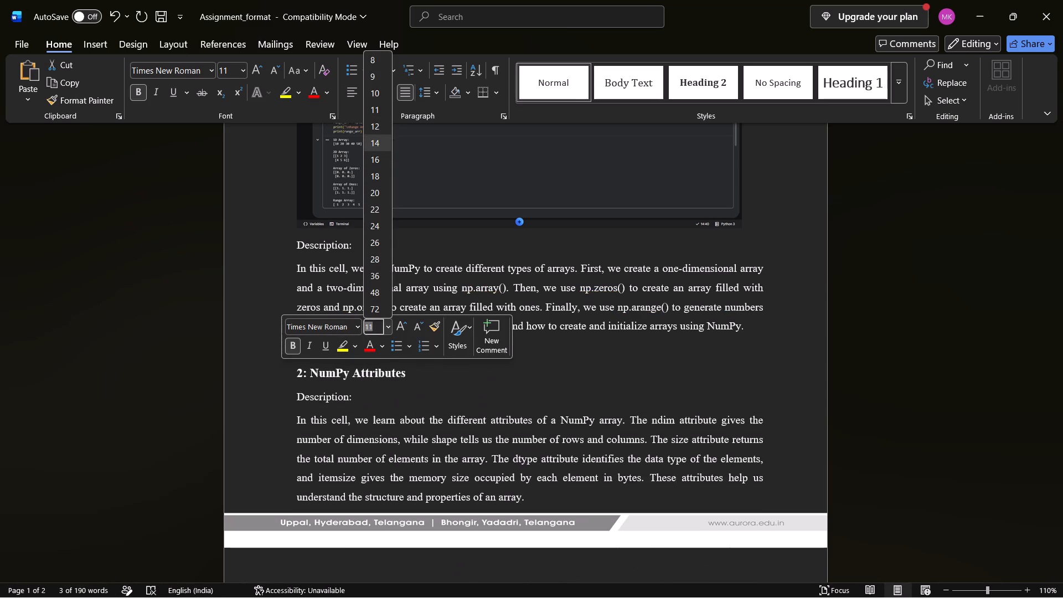
click(374, 158)
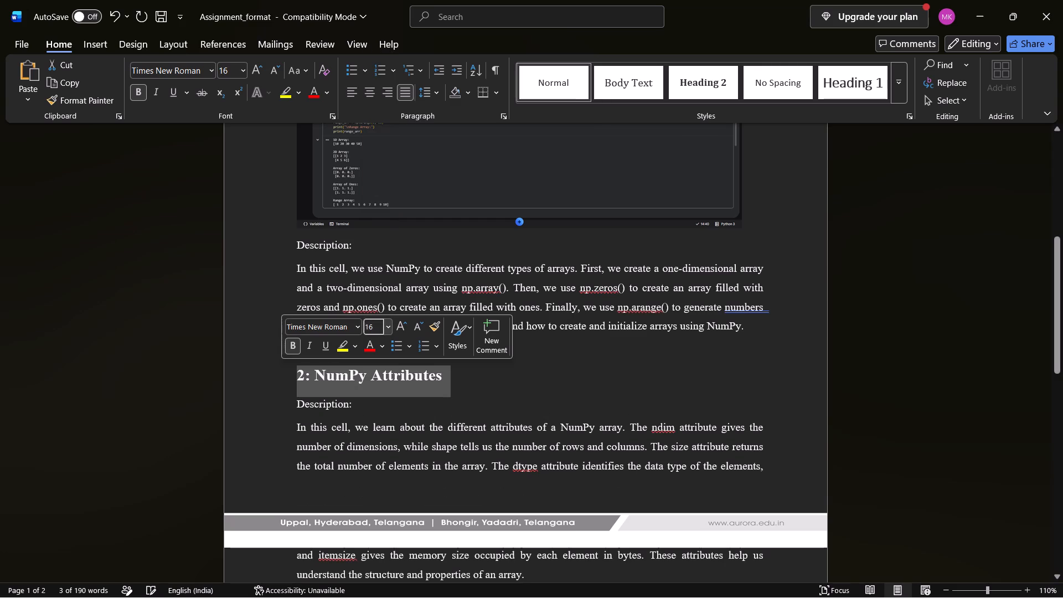
click(514, 393)
Set the font size of the "1: NumPy Array Creation" heading to 14.
scroll(514, 393, up, 8)
drag(429, 340, 292, 334)
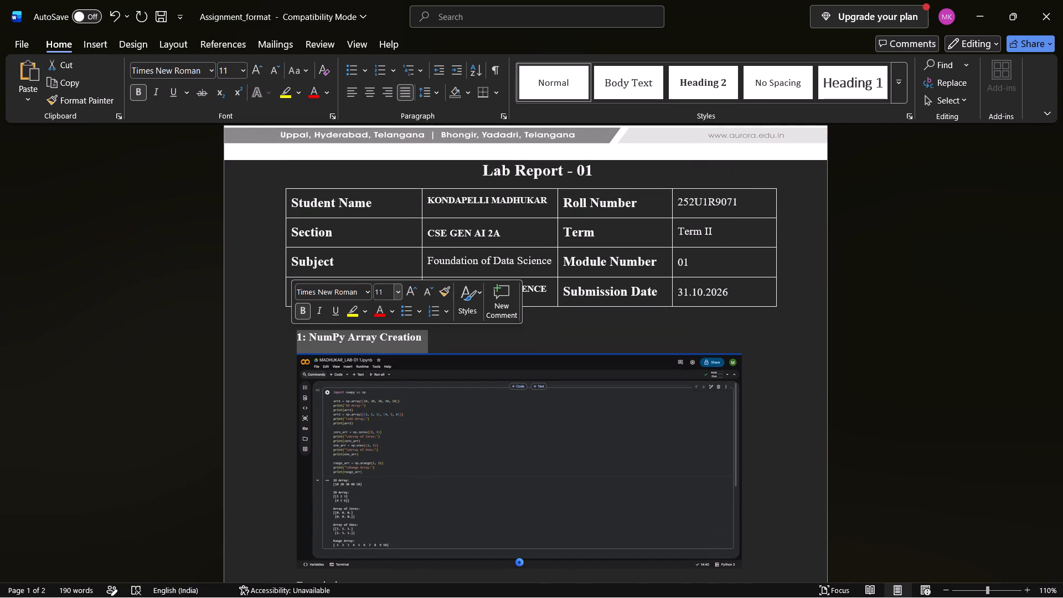
click(396, 294)
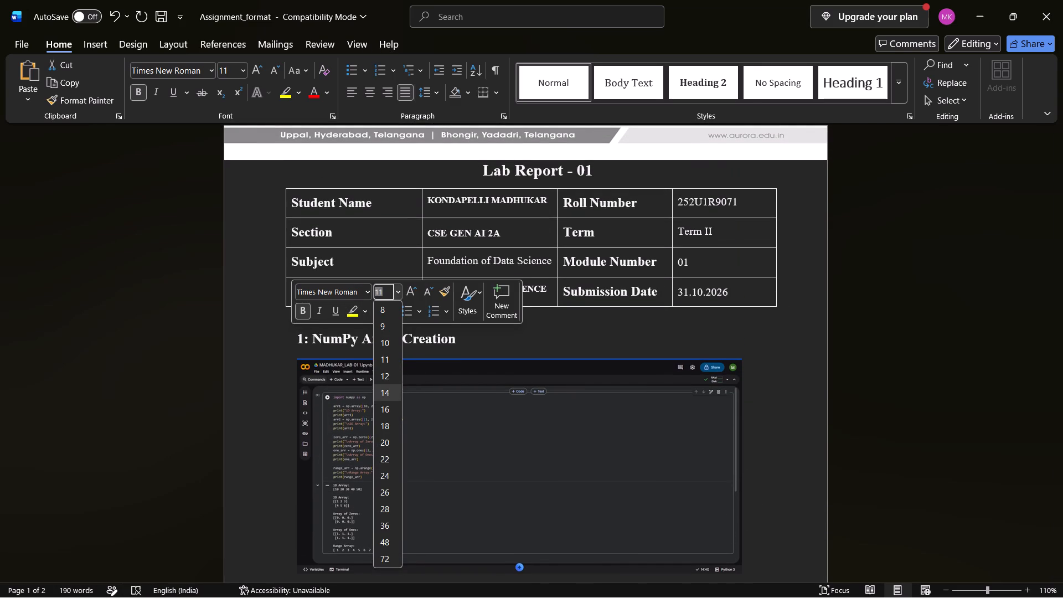
click(393, 387)
click(801, 381)
scroll(801, 381, down, 3)
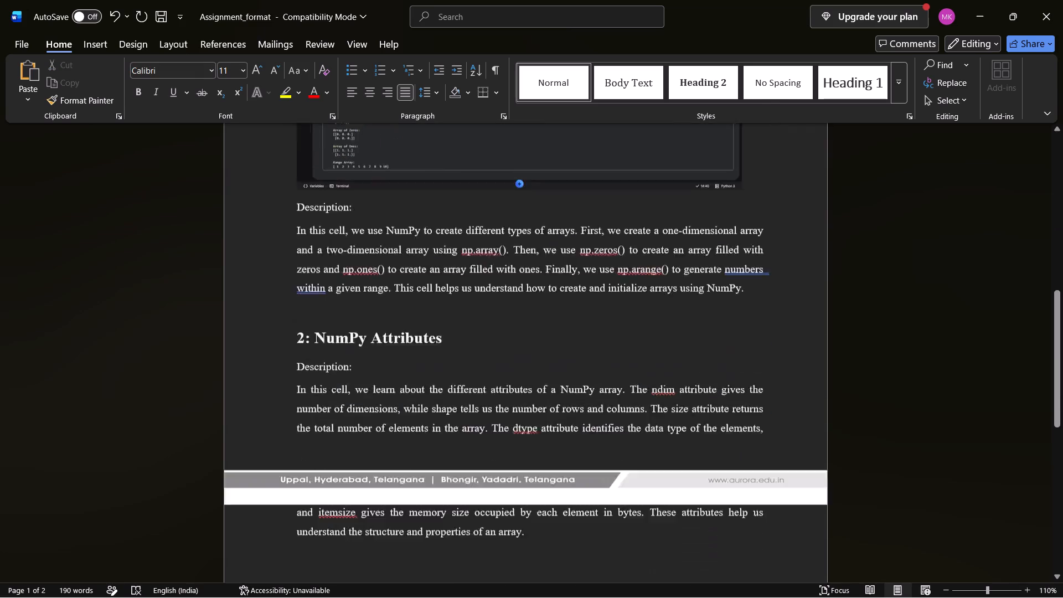
scroll(801, 381, up, 2)
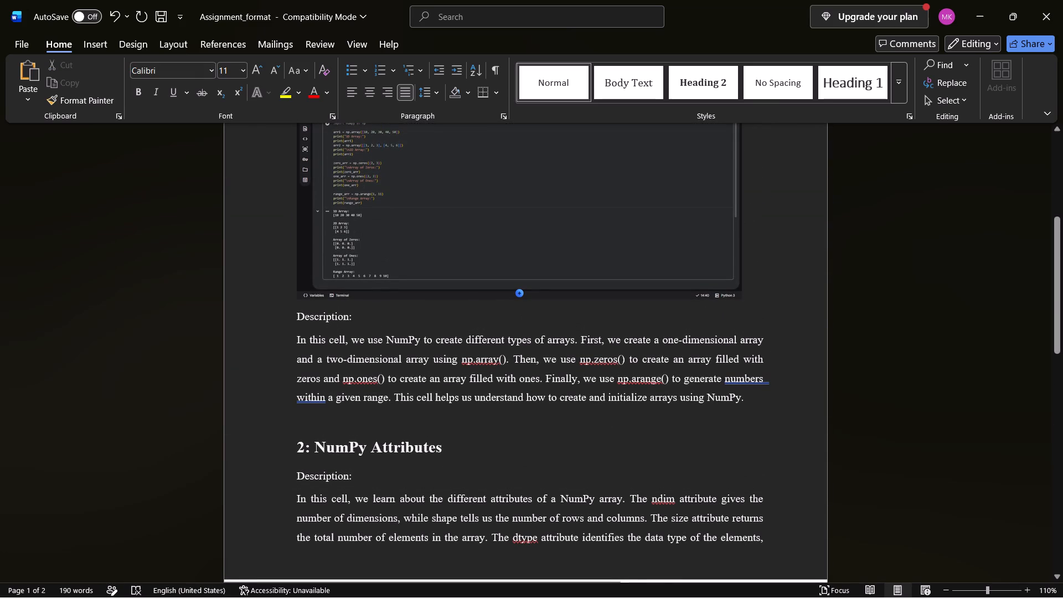
Add three blank lines between the "2: NumPy Attributes" heading and its description.
click(483, 447)
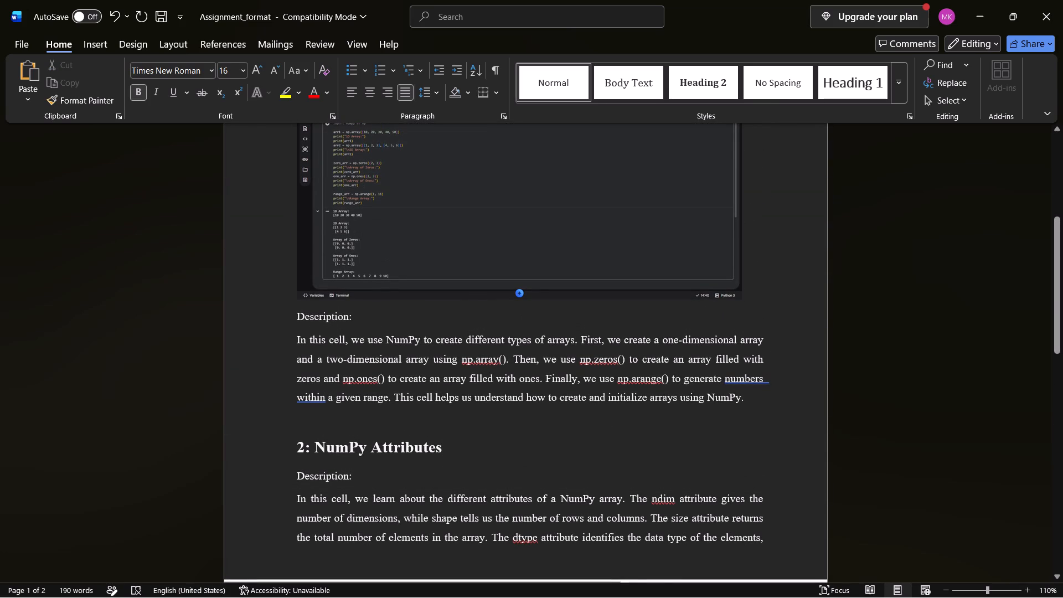
key(Return)
key(Return)
key(Return)
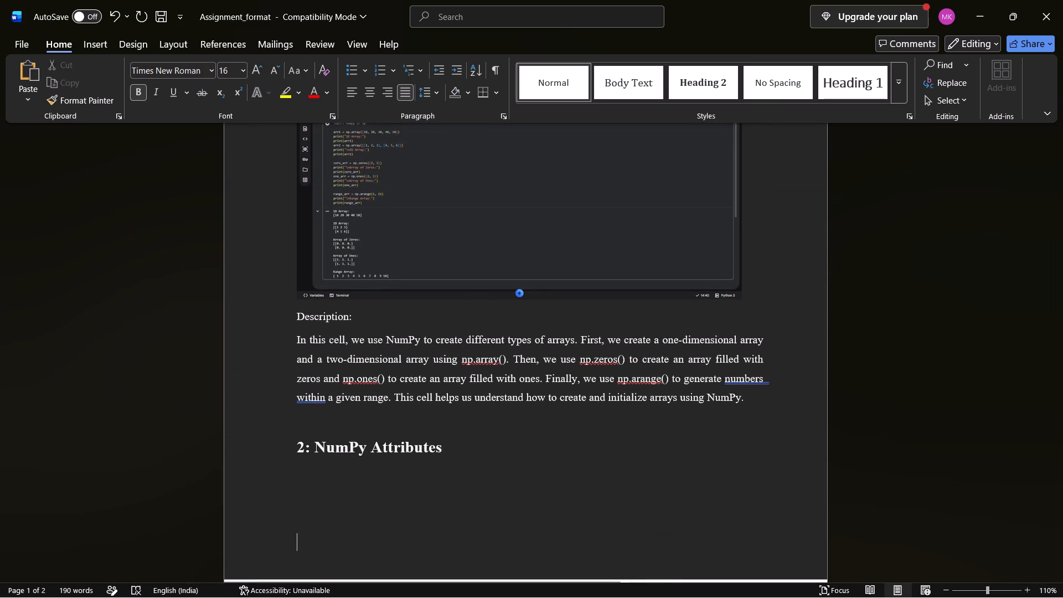
Add blank lines above the "2: NumPy Attributes" heading until it starts at the top of page 2.
click(337, 424)
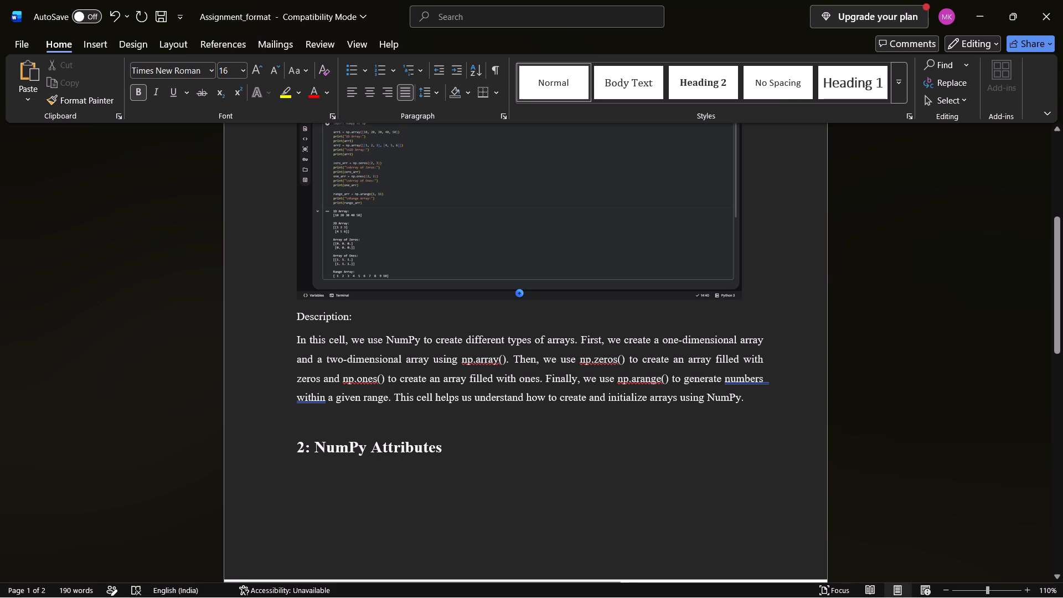
key(Return)
key(Return)
key(Return)
key(Return)
key(Return)
key(Return)
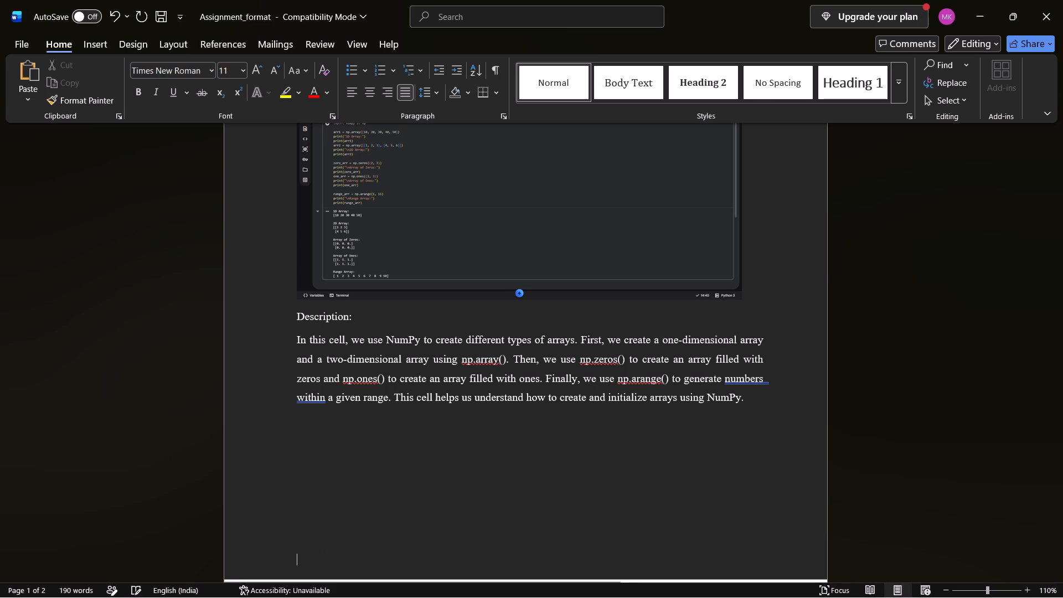
Copy screenshot 2 from the FDS folder in File Explorer and paste it in Word directly below the "2: NumPy Attributes" heading.
scroll(337, 424, down, 3)
scroll(250, 491, up, 1)
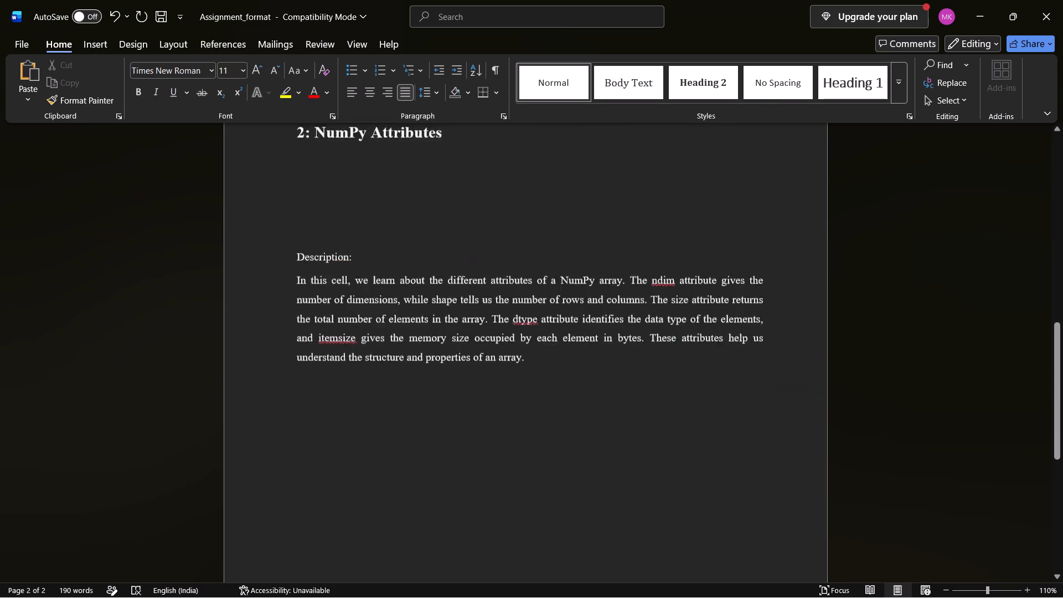
scroll(250, 491, up, 1)
click(411, 410)
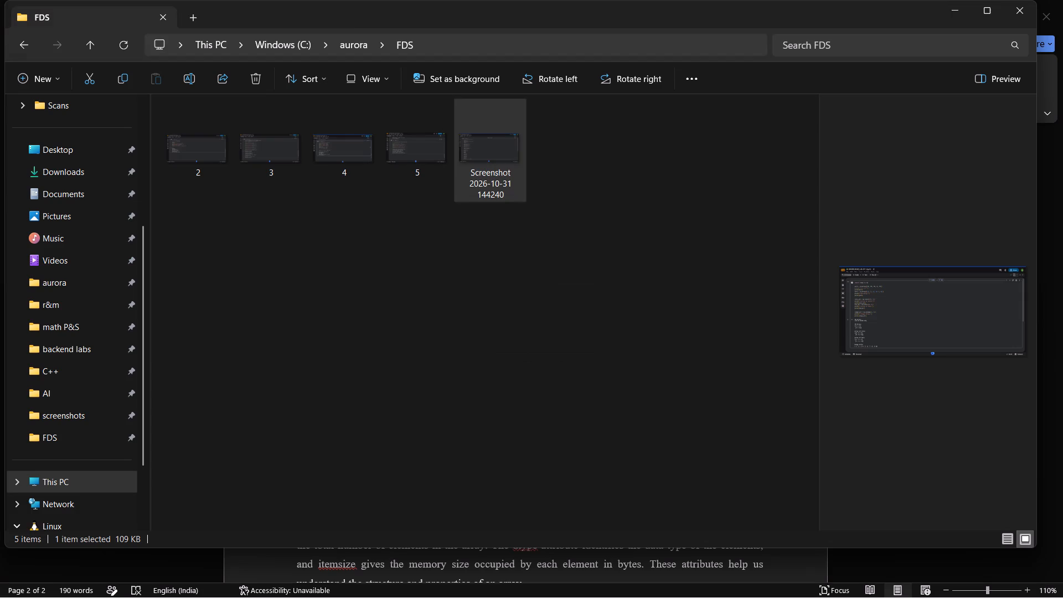
right_click(208, 151)
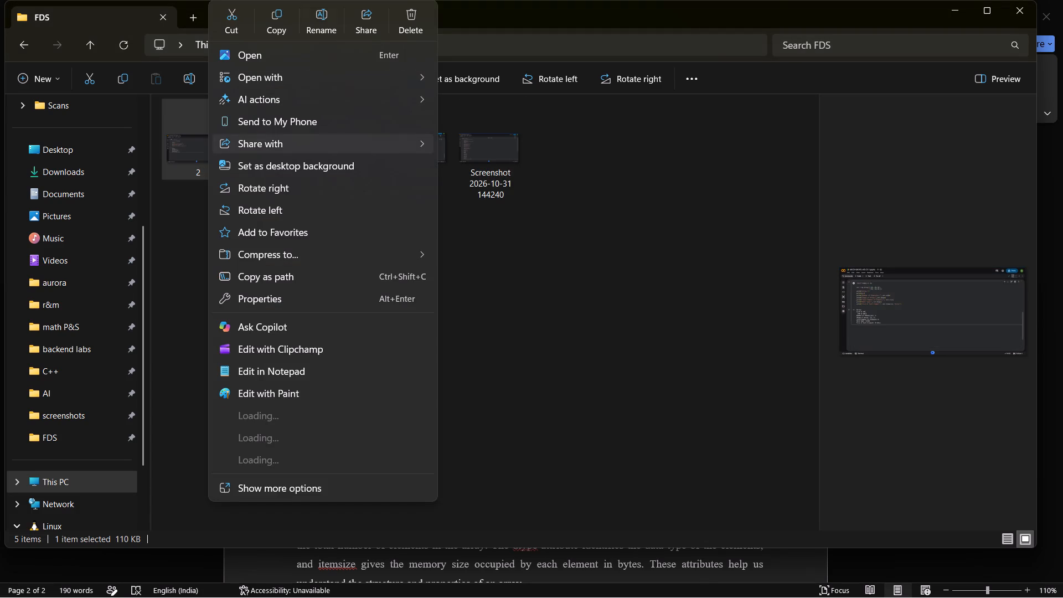
click(264, 28)
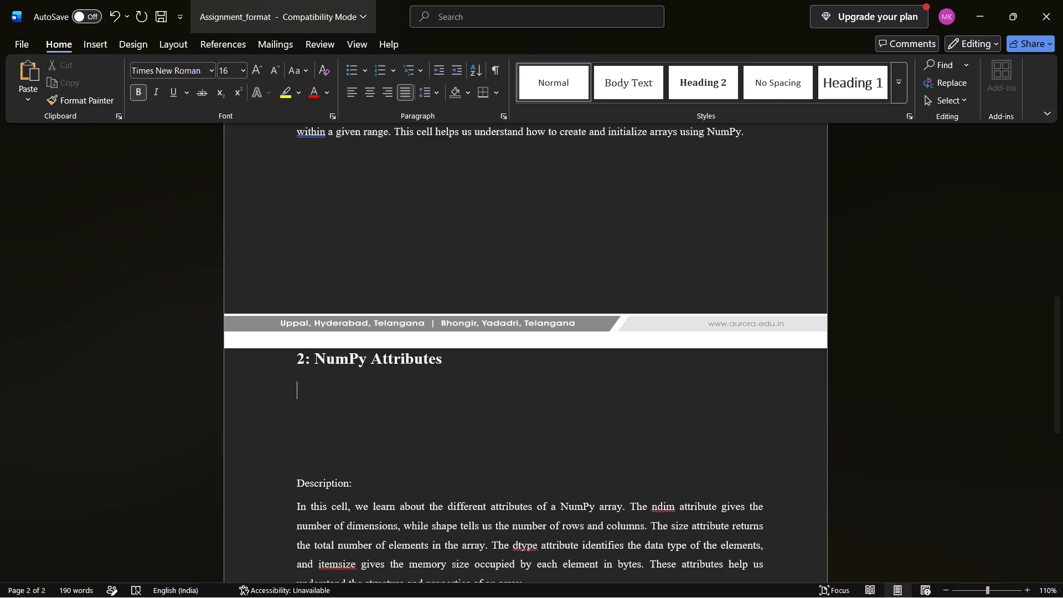
key(ctrl+v)
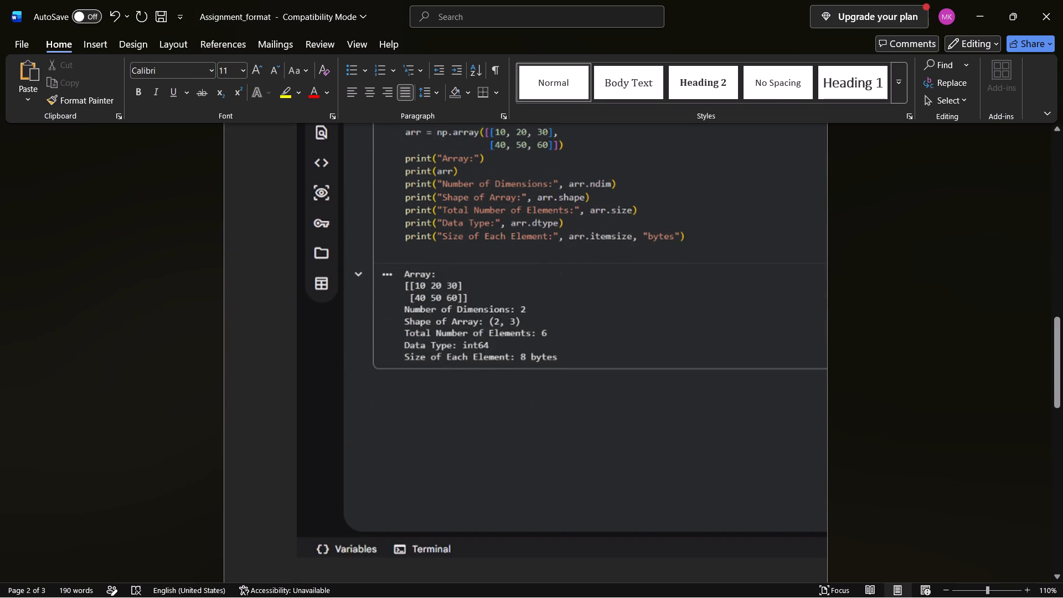
Shrink the NumPy Attributes screenshot proportionally until its whole width fits on the page.
ctrl+scroll(457, 305, down, 5)
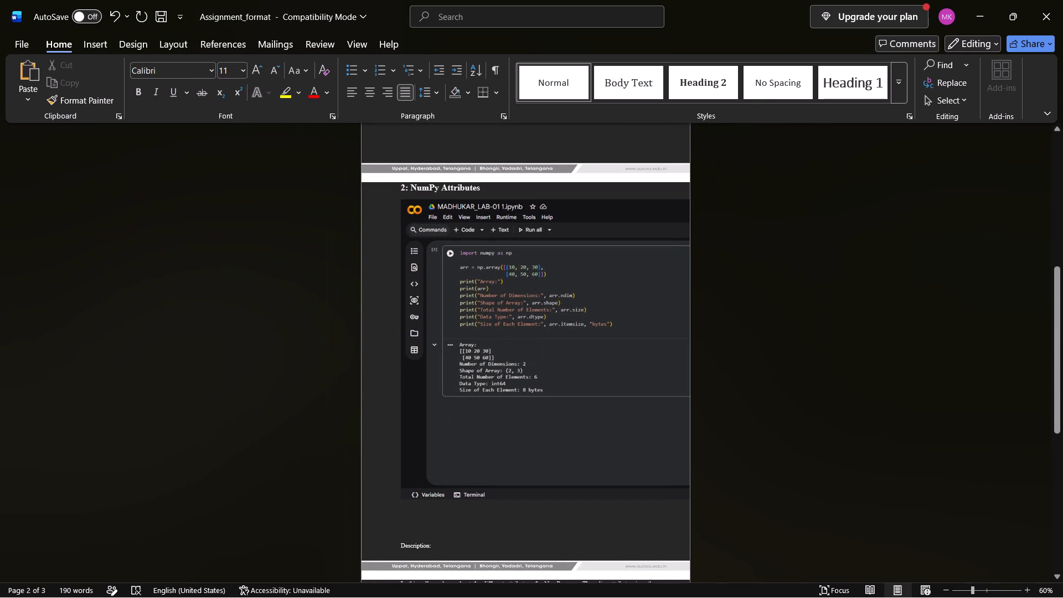
click(663, 393)
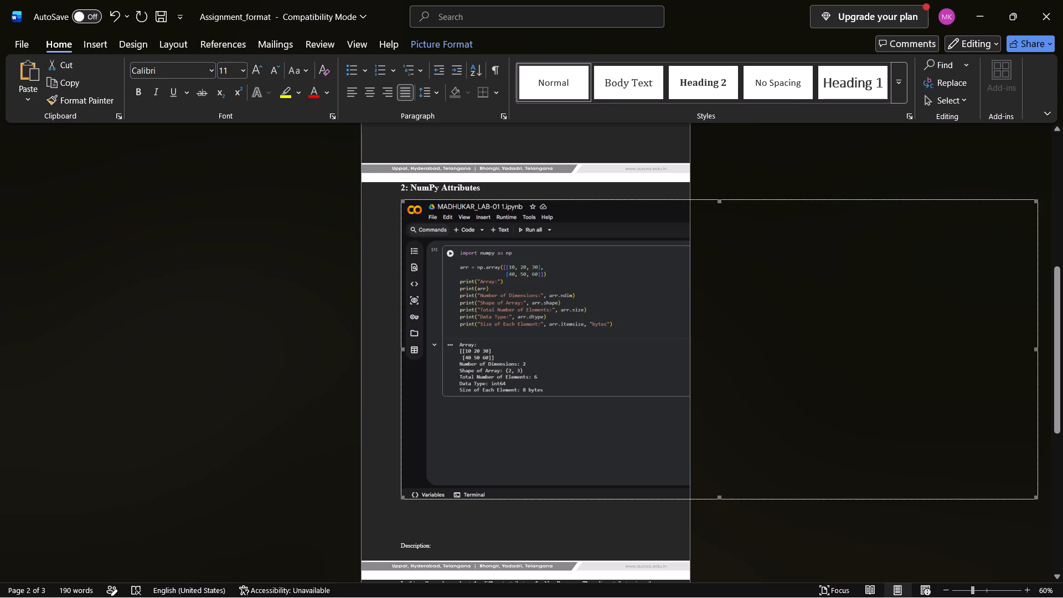
drag(1037, 499, 628, 353)
drag(628, 353, 625, 352)
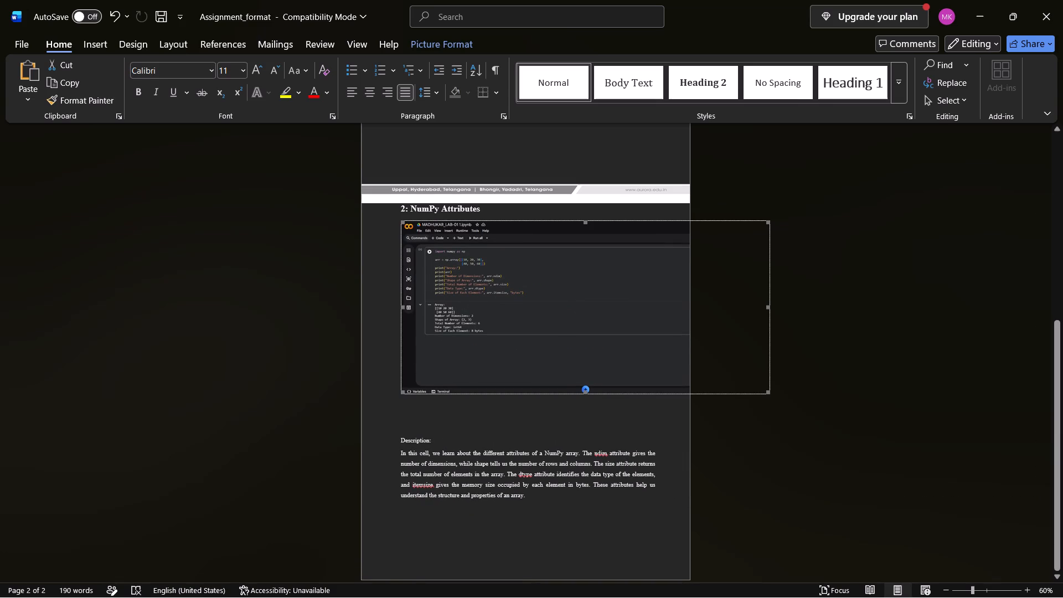
drag(768, 393, 527, 336)
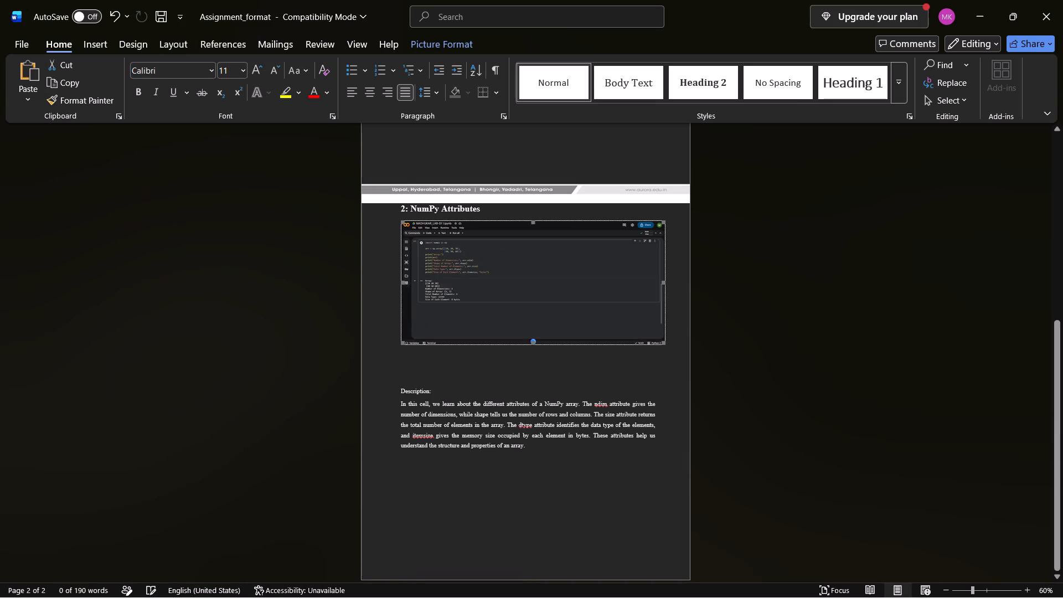
Remove the blank lines between the NumPy Attributes screenshot and its Description label.
click(429, 377)
key(BackSpace)
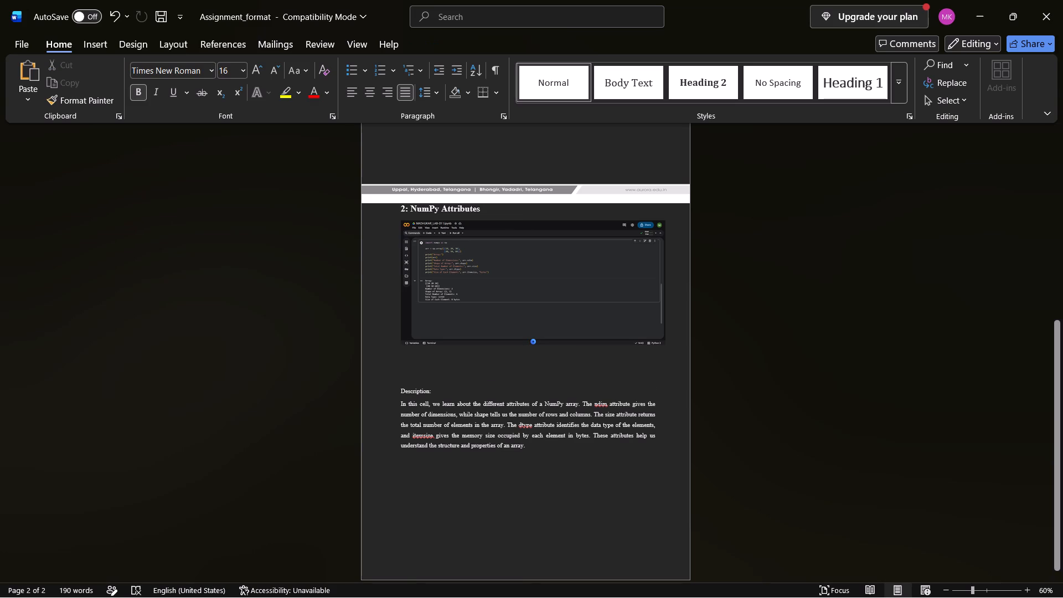
key(BackSpace)
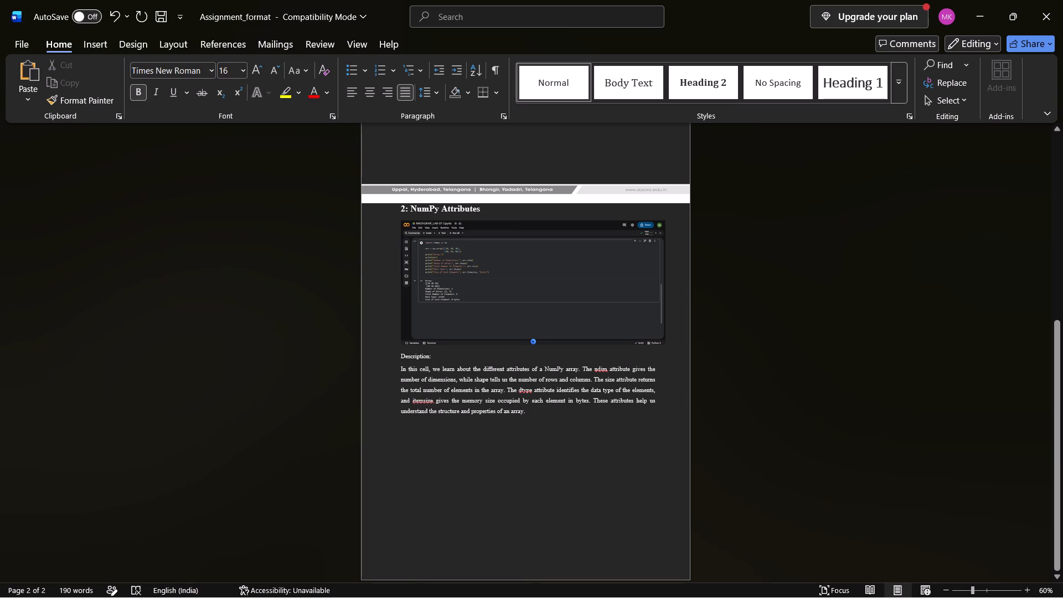
scroll(571, 472, down, 1)
click(567, 426)
key(Return)
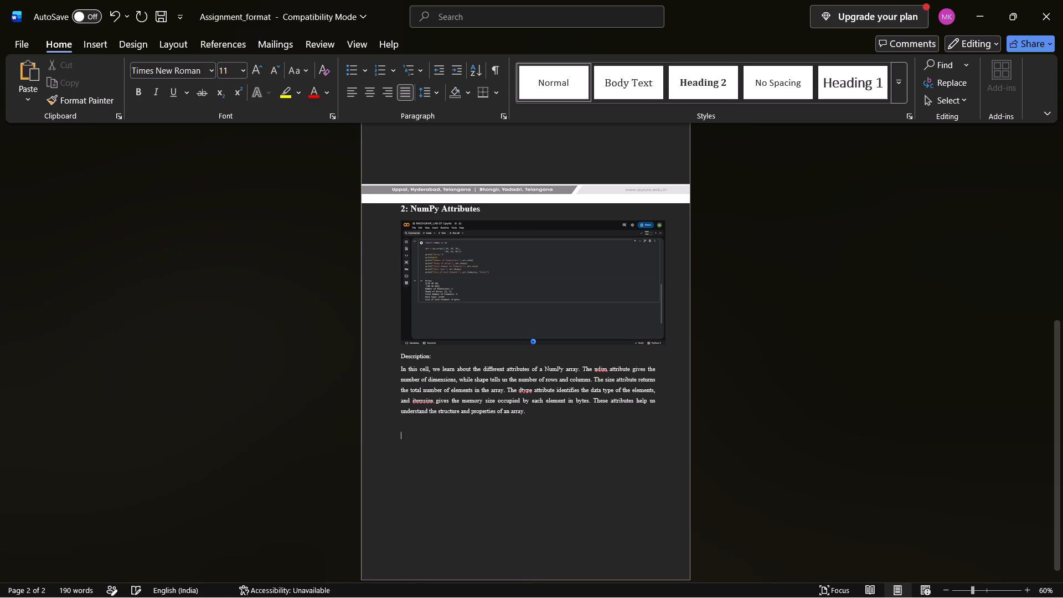
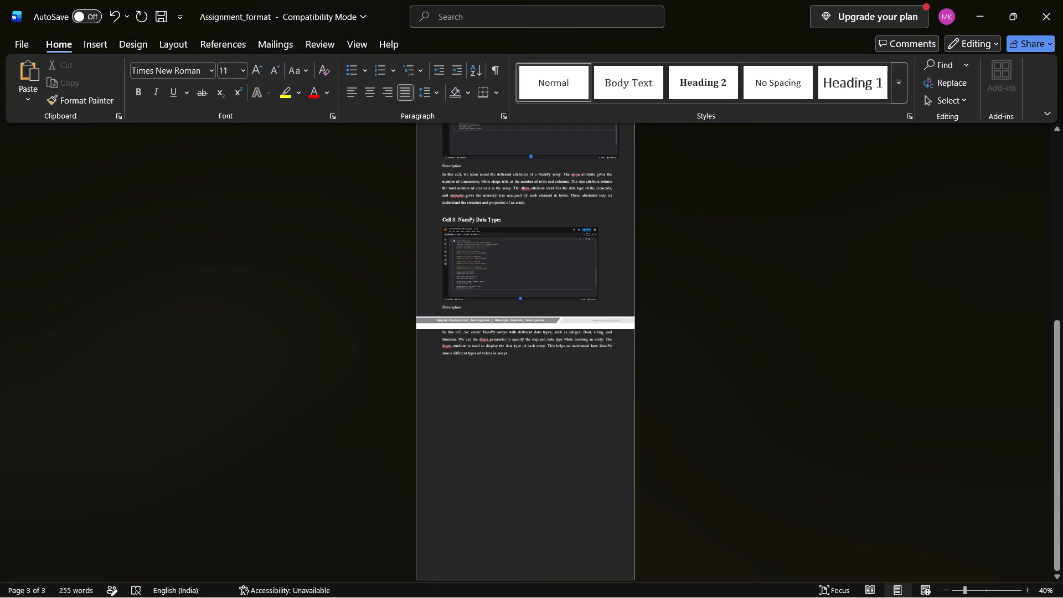
key(ctrl+v)
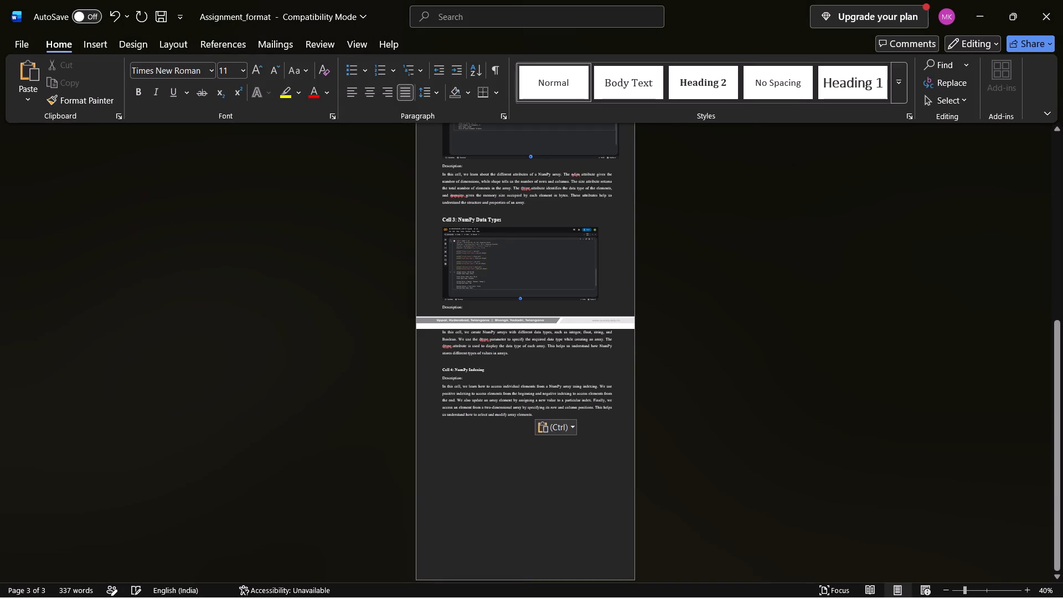
Set the font size of the "Cell 4: NumPy Indexing" heading to 14.
drag(495, 364, 496, 370)
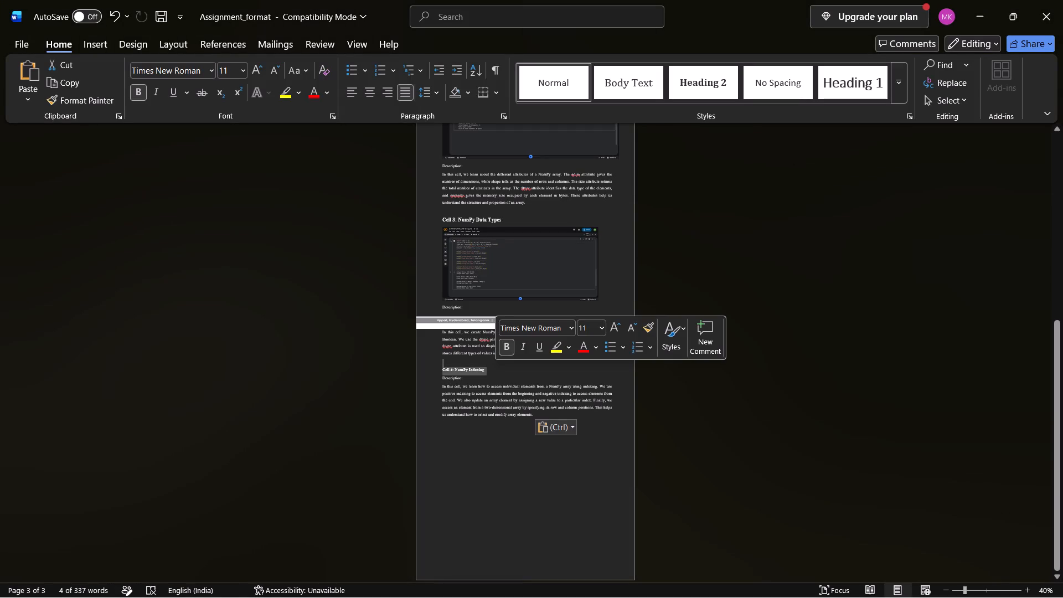
click(599, 332)
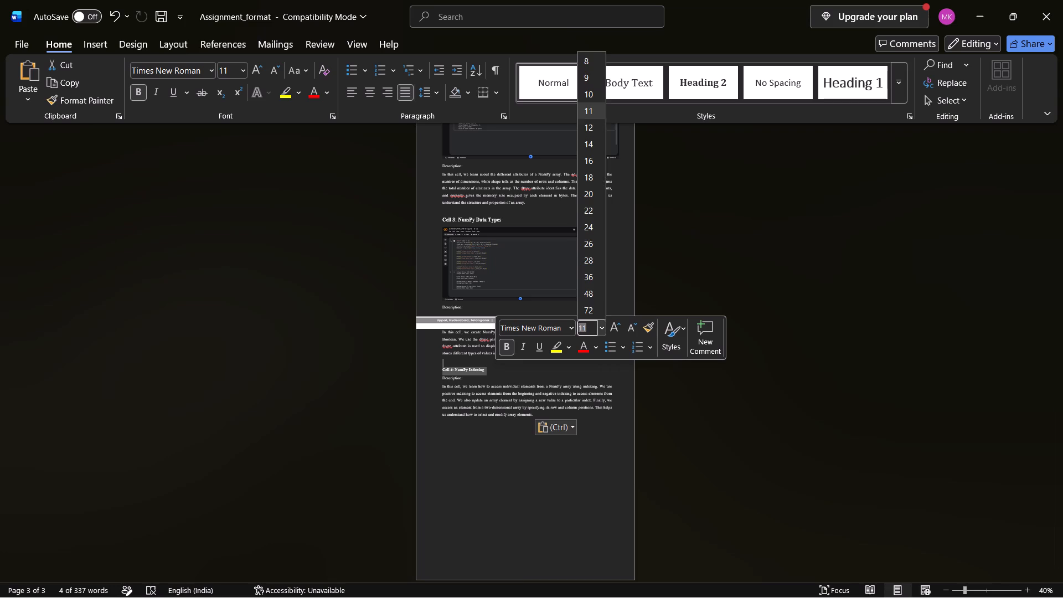
click(596, 146)
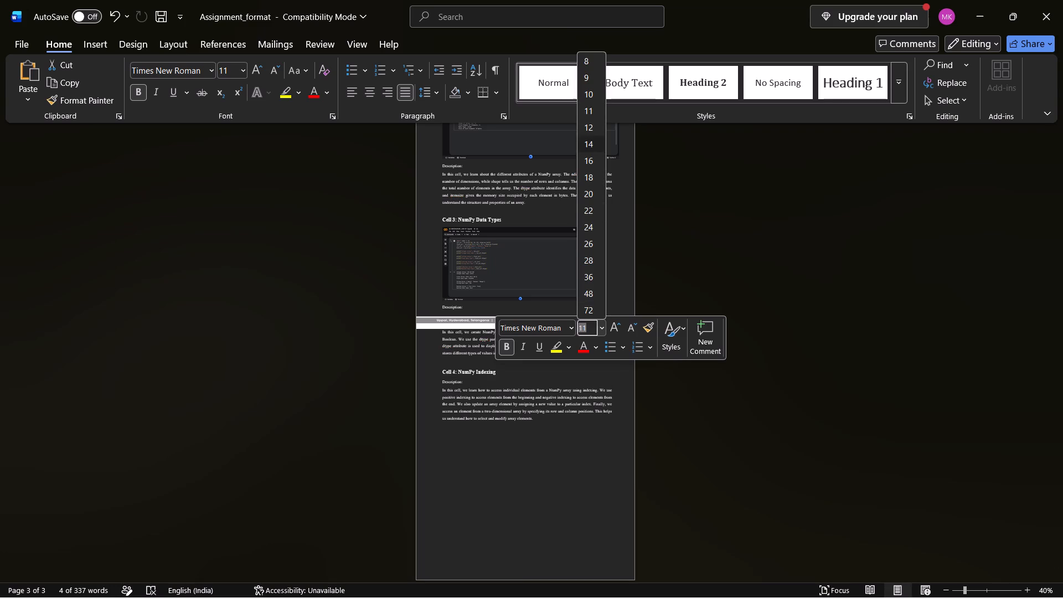
Add a new line below the Cell 4 heading, copy screenshot 4 from the FDS folder in File Explorer and paste it there in Word.
click(521, 382)
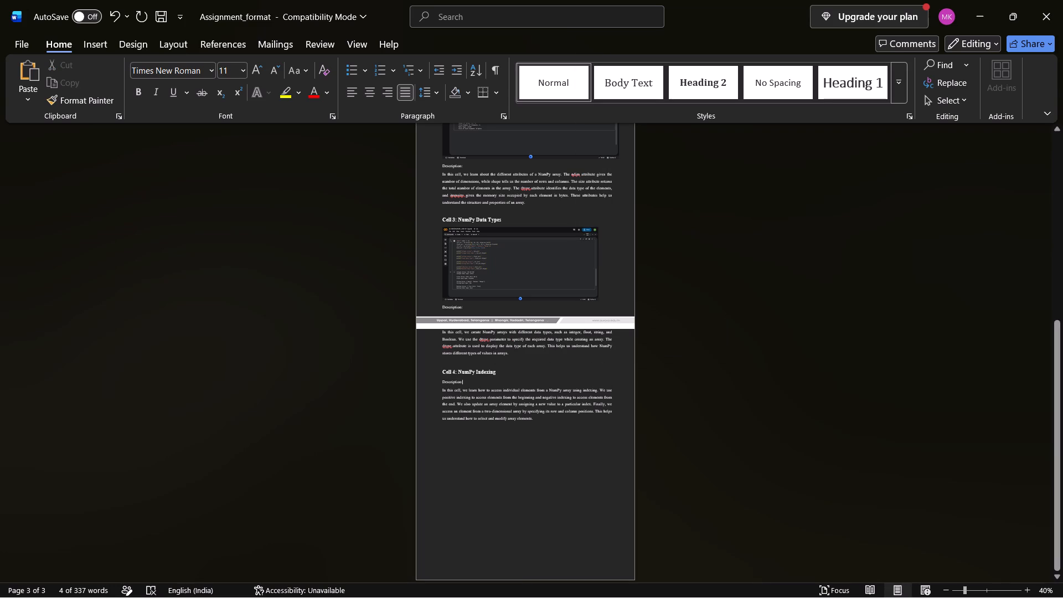
click(523, 375)
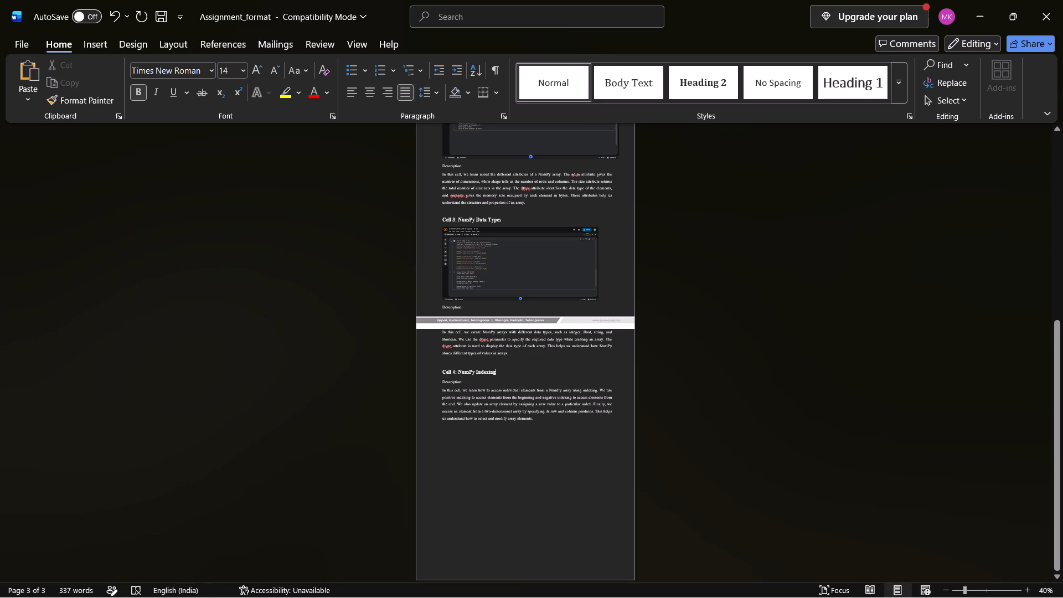
key(Return)
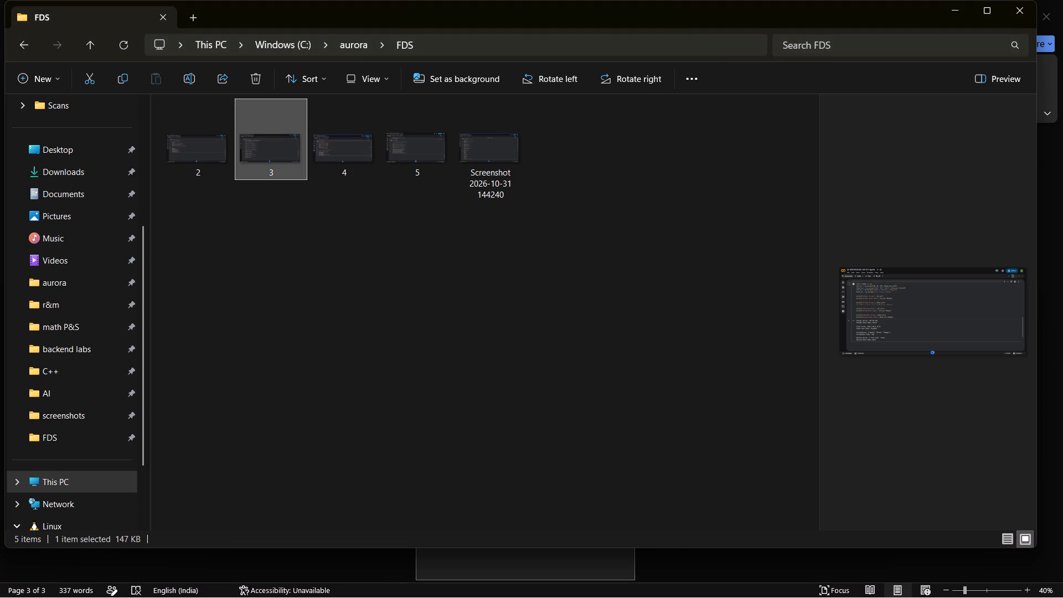
click(346, 159)
right_click(346, 159)
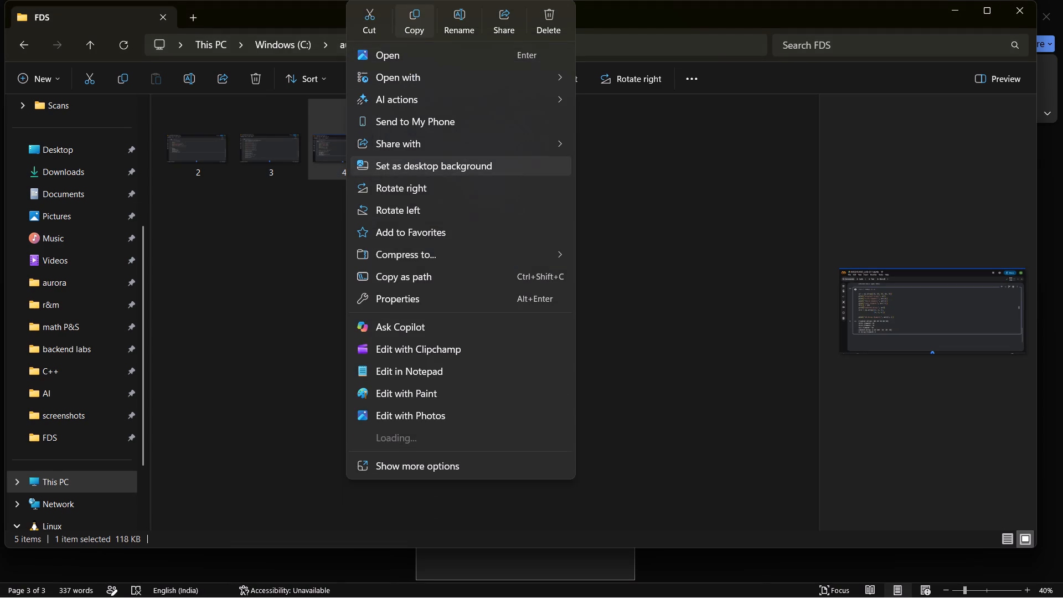
click(417, 29)
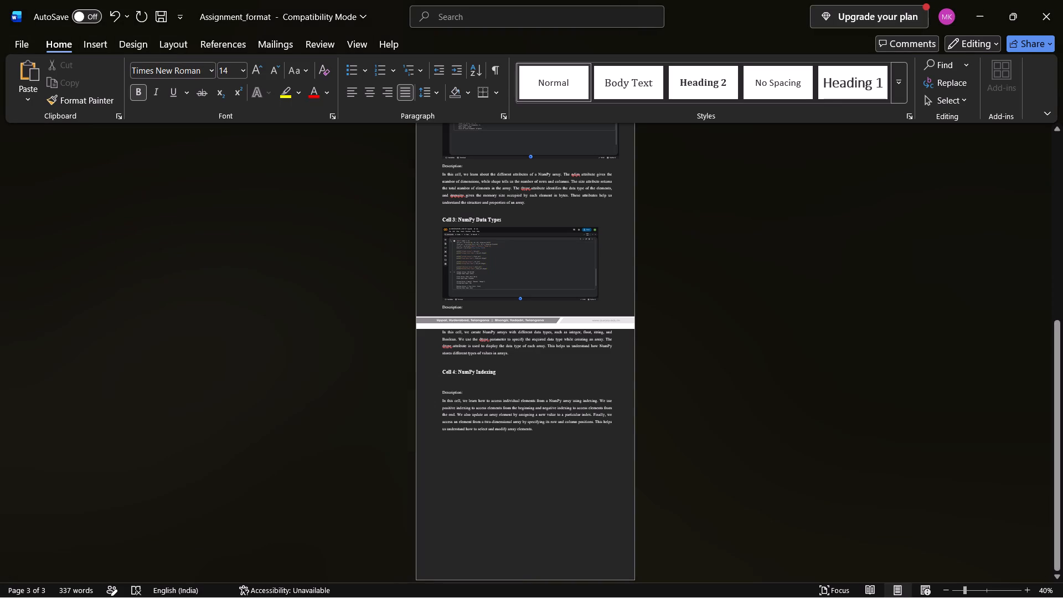
key(ctrl+v)
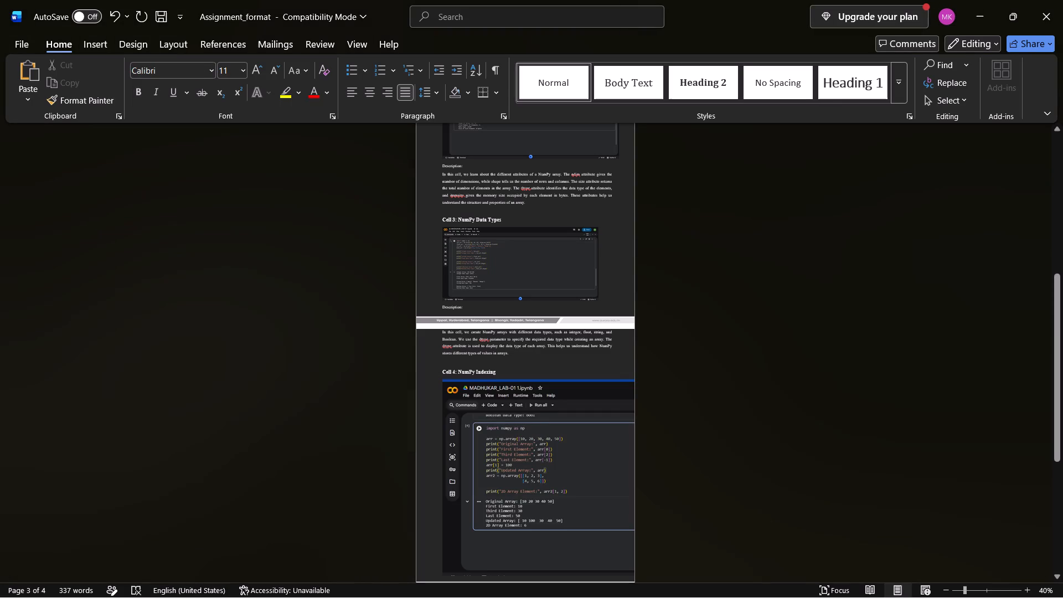
Shrink the Cell 4 screenshot proportionally to about the text width so it fits on the page above its description.
ctrl+scroll(648, 434, down, 1)
click(569, 429)
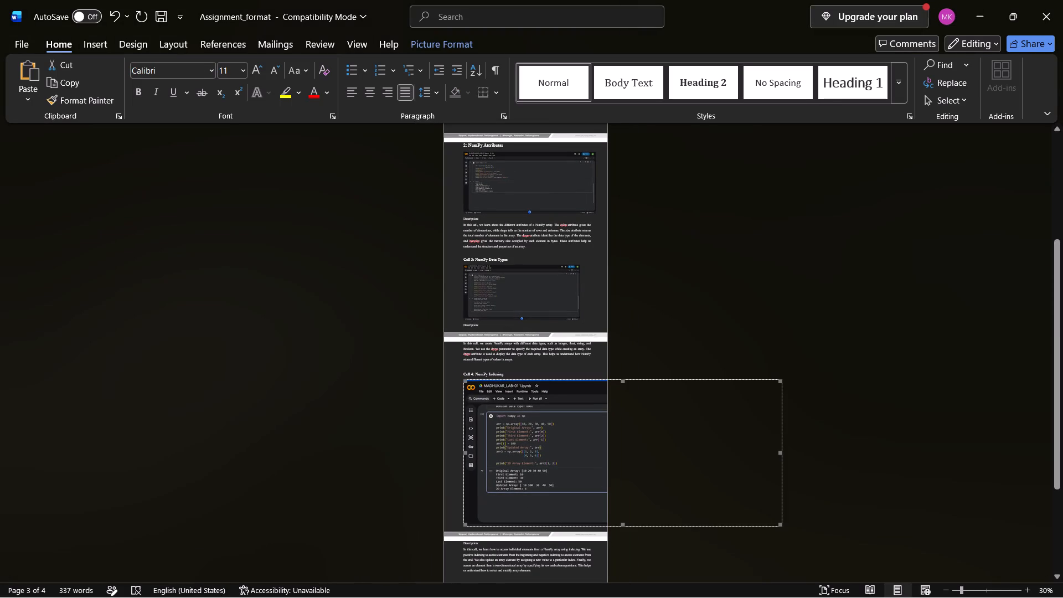
drag(780, 525, 553, 429)
drag(553, 429, 538, 439)
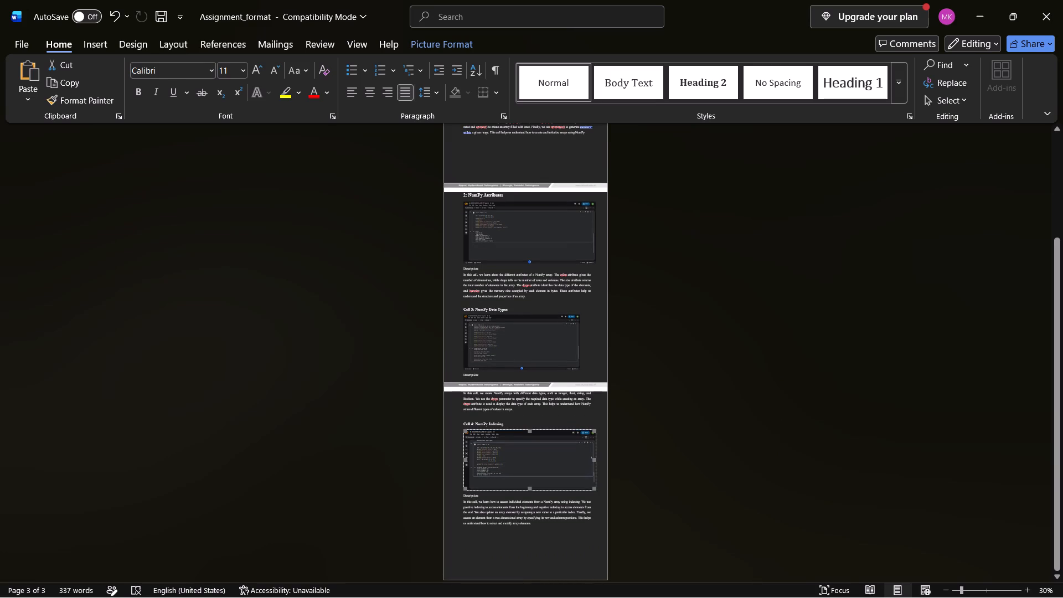
Insert a blank line between the "Cell 4: NumPy Indexing" heading and its screenshot.
click(518, 423)
key(Return)
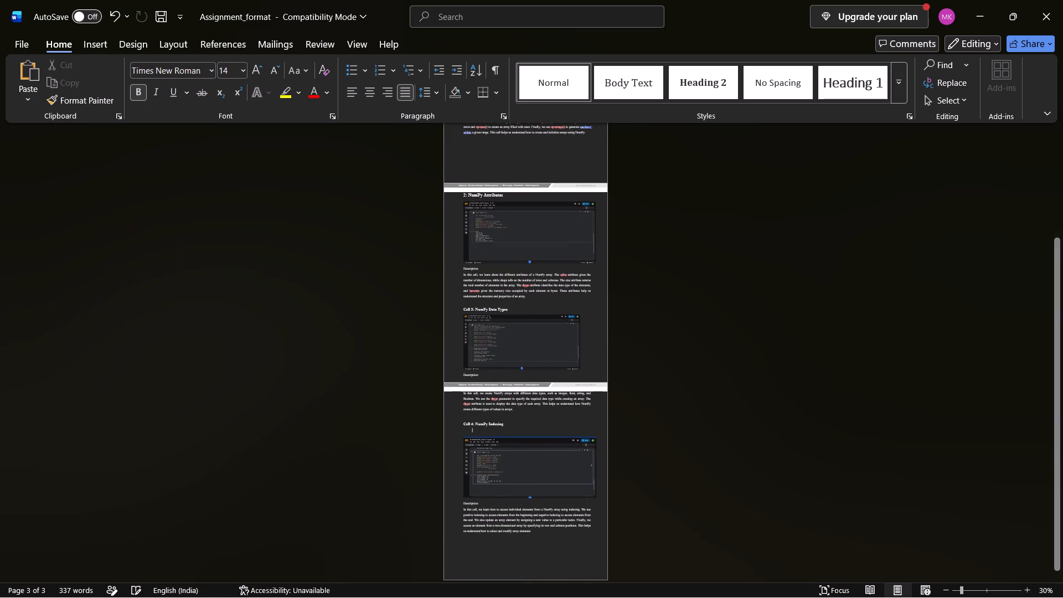
Add a new line after the end of the Cell 4 description paragraph.
scroll(518, 423, down, 3)
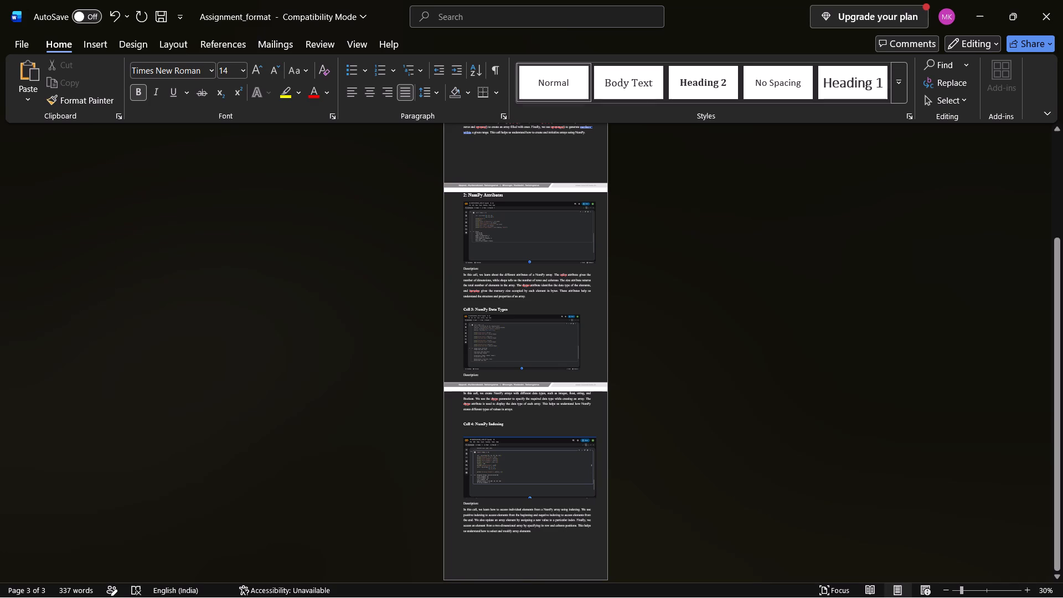
click(545, 536)
key(Return)
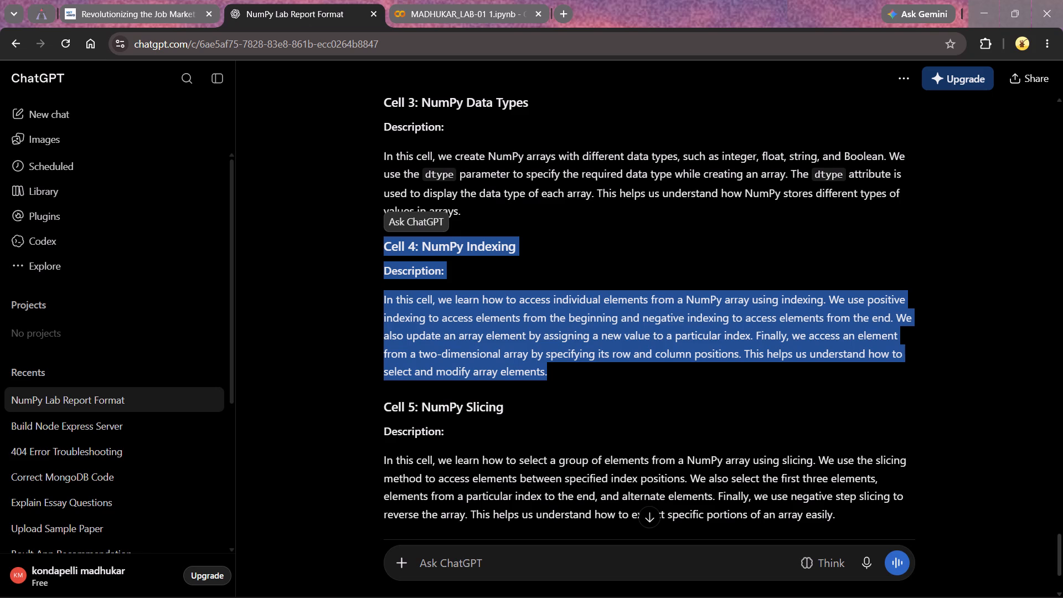
Copy the "Cell 5: NumPy Slicing" heading with its full description from ChatGPT in Chrome and paste it in Word below the Cell 4 description.
click(625, 417)
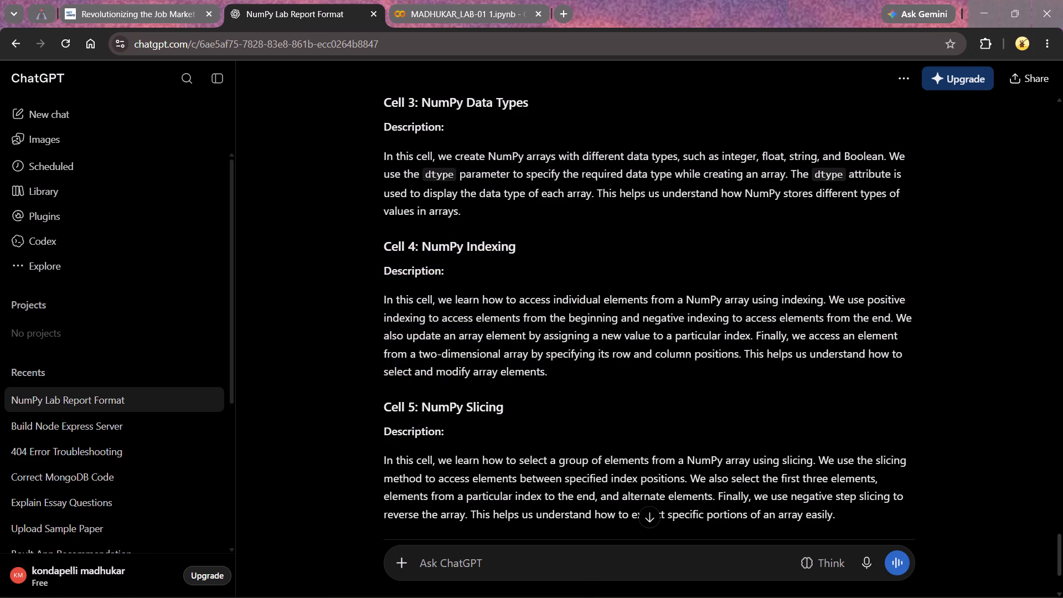
scroll(580, 491, down, 1)
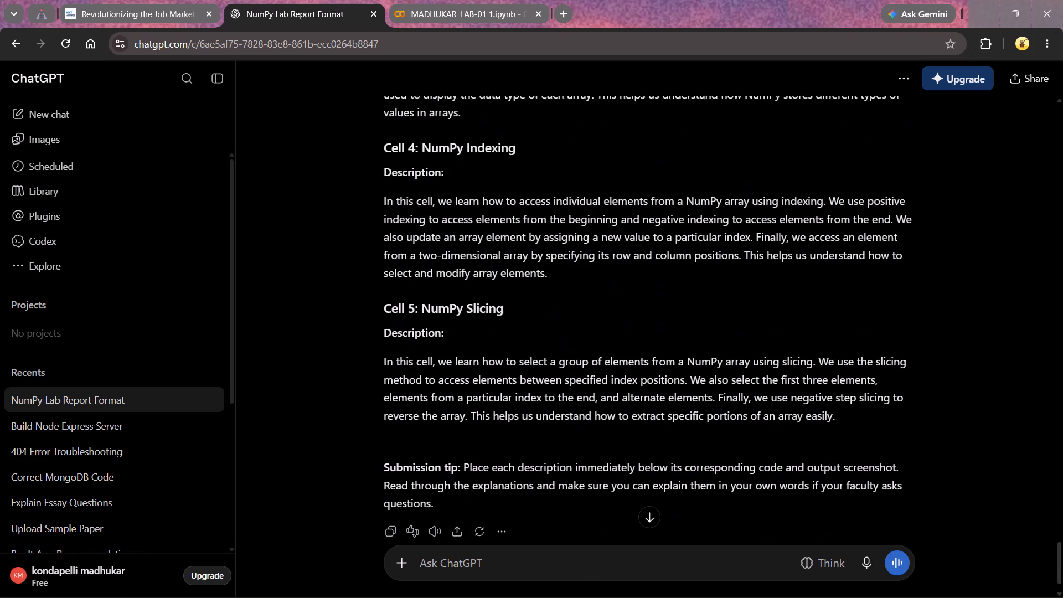
drag(381, 303, 738, 410)
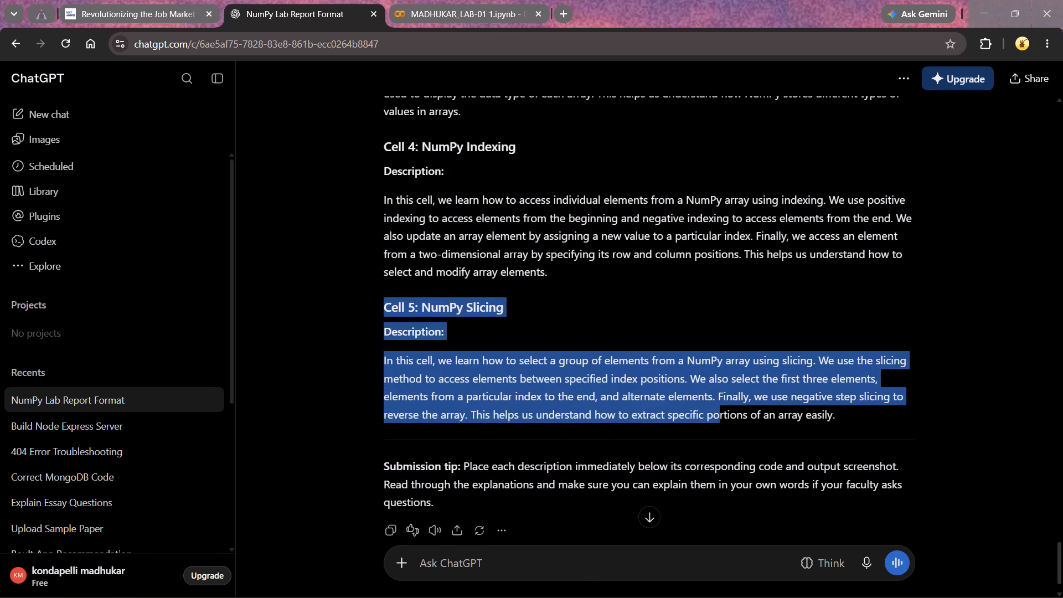
drag(738, 410, 883, 422)
key(ctrl+c)
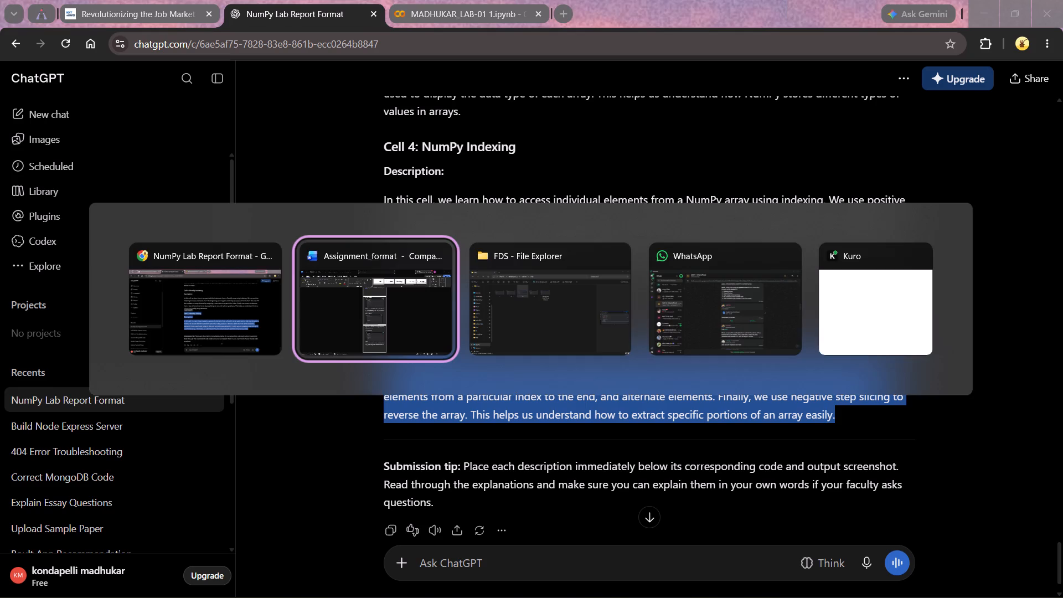
key(ctrl+v)
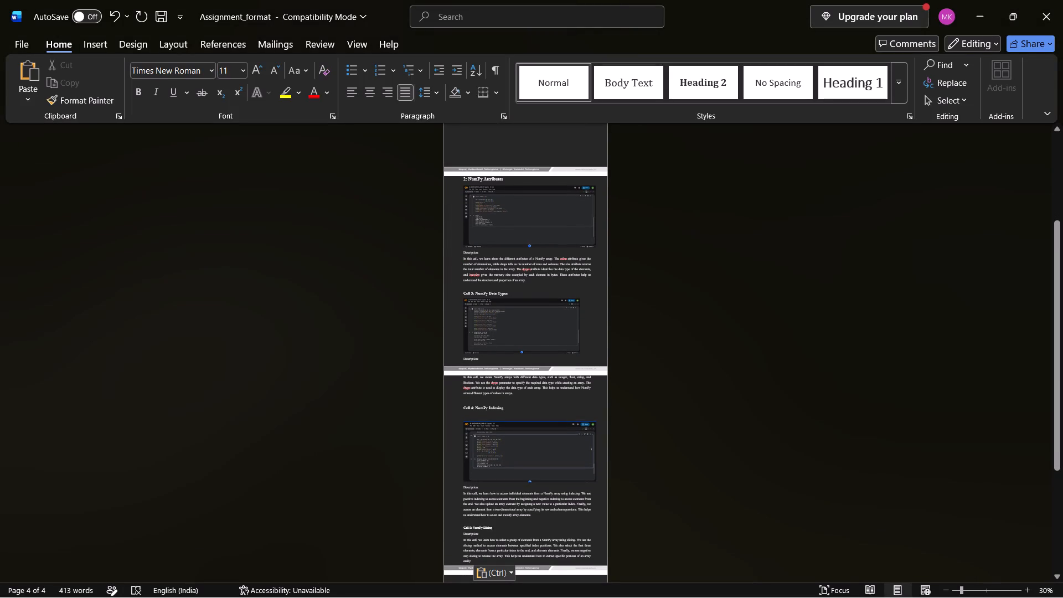
Set the font size of the "Cell 5: NumPy Slicing" heading to 14.
drag(503, 527, 470, 529)
drag(470, 529, 456, 528)
click(563, 481)
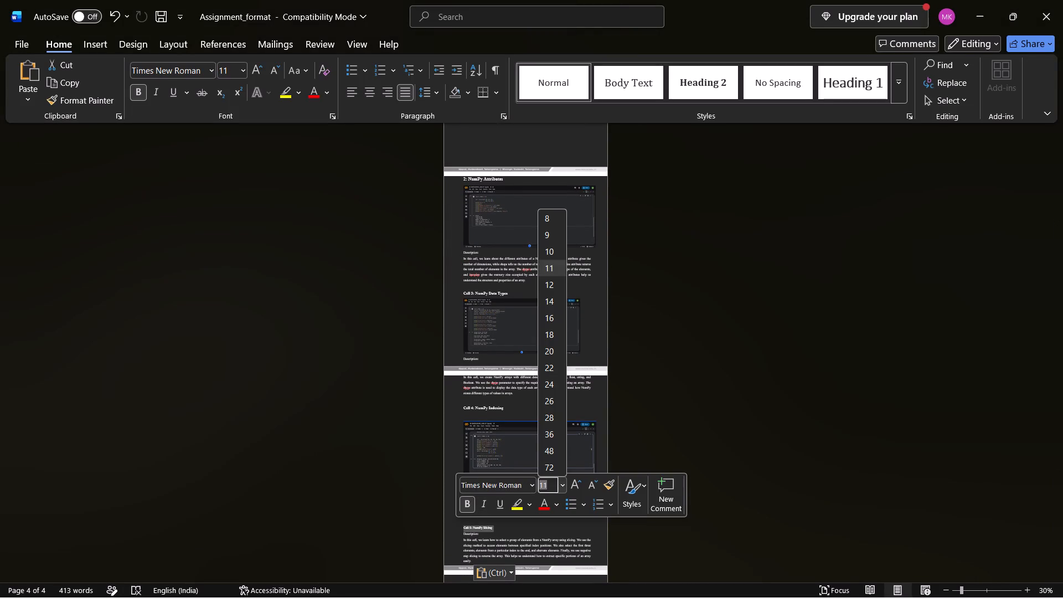
click(550, 305)
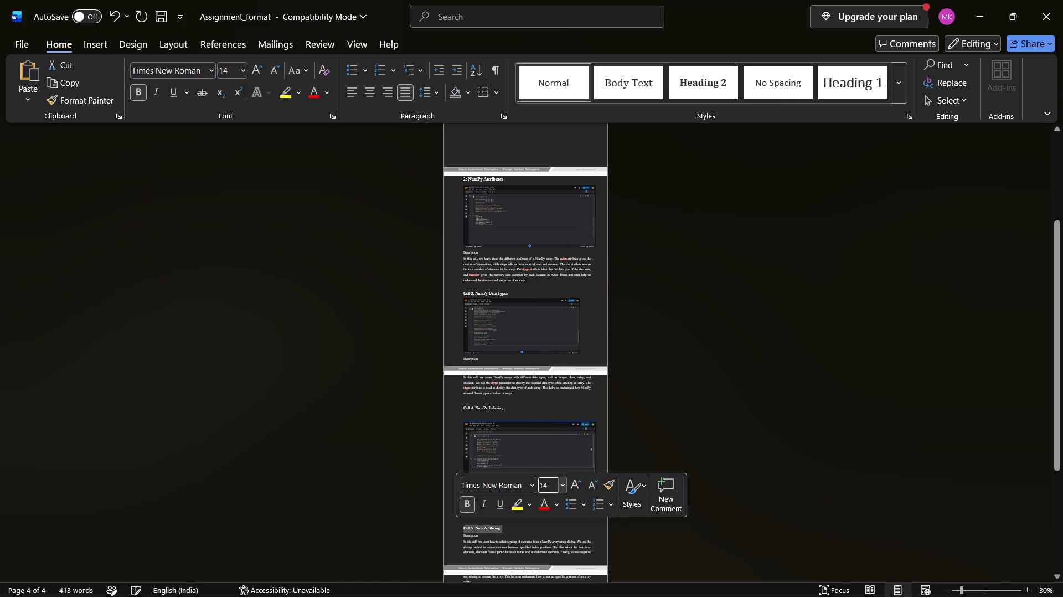
Add a new line below the Cell 5 heading, copy screenshot 5 from the FDS folder in File Explorer and paste it there in Word.
click(531, 527)
key(Return)
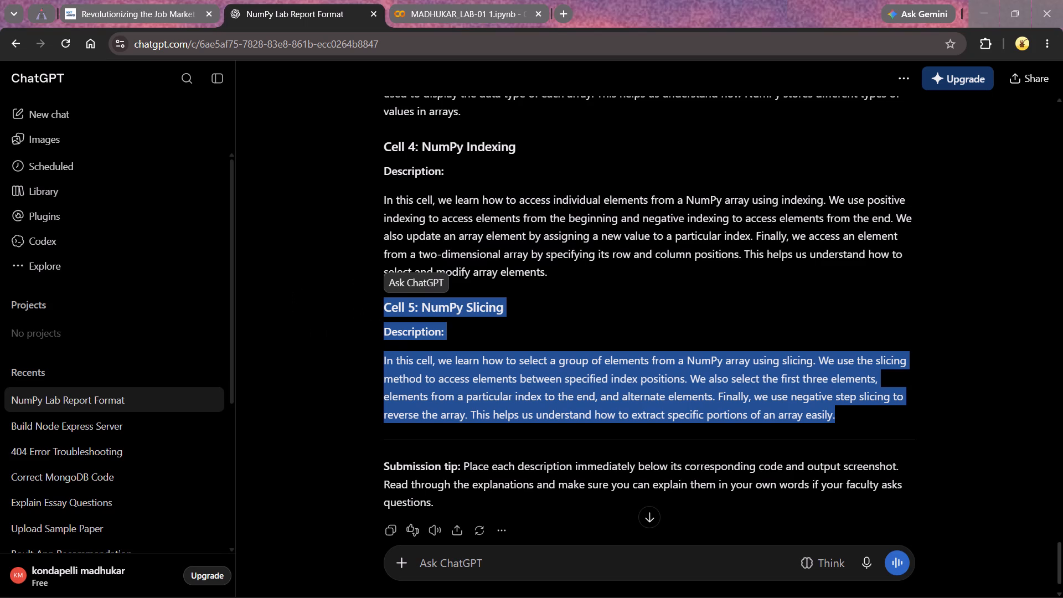
right_click(424, 128)
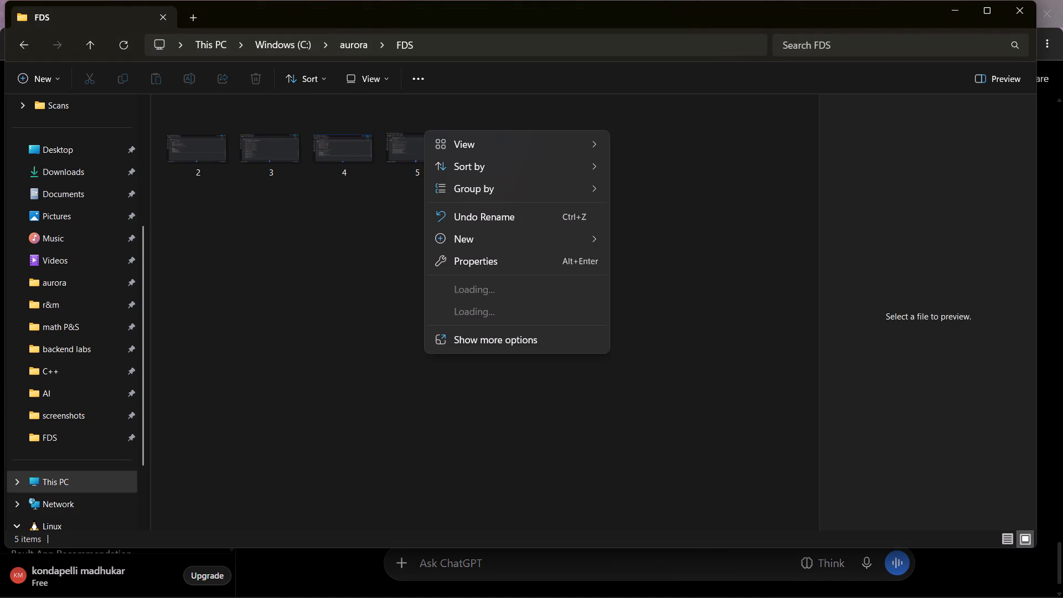
click(416, 142)
right_click(416, 142)
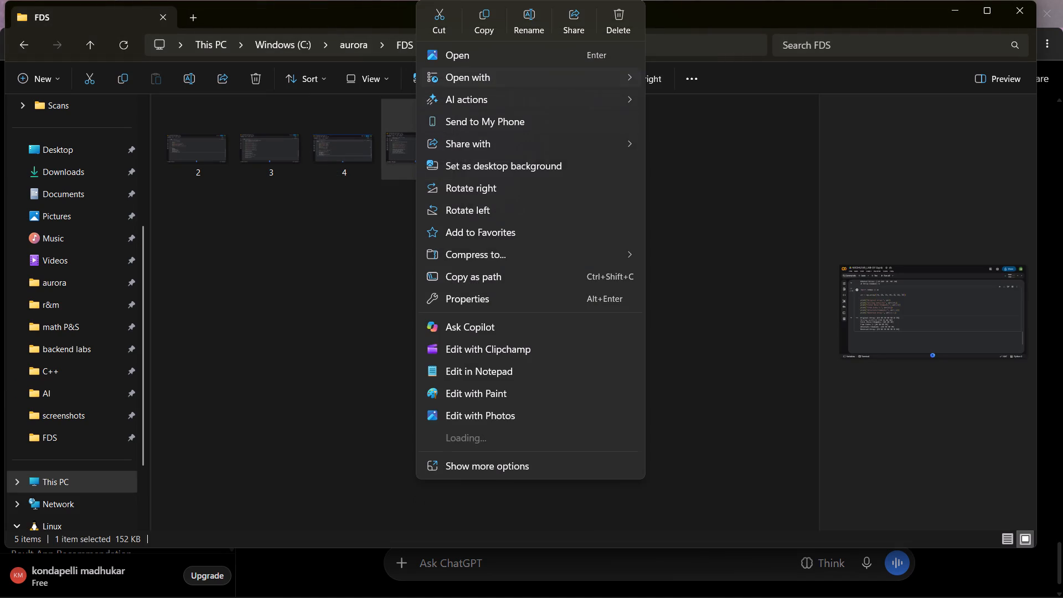
click(487, 31)
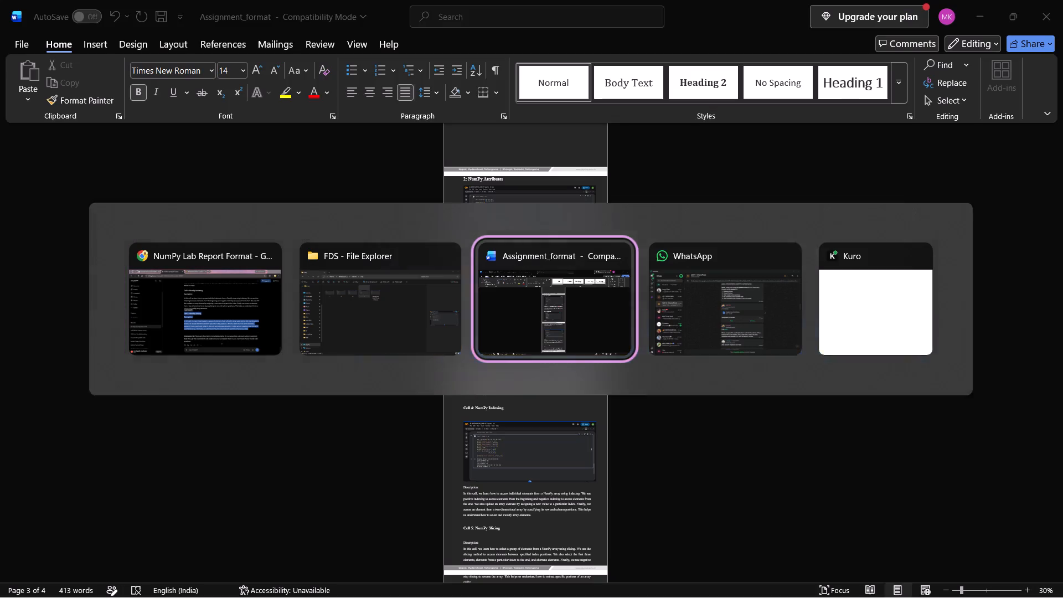
key(ctrl+v)
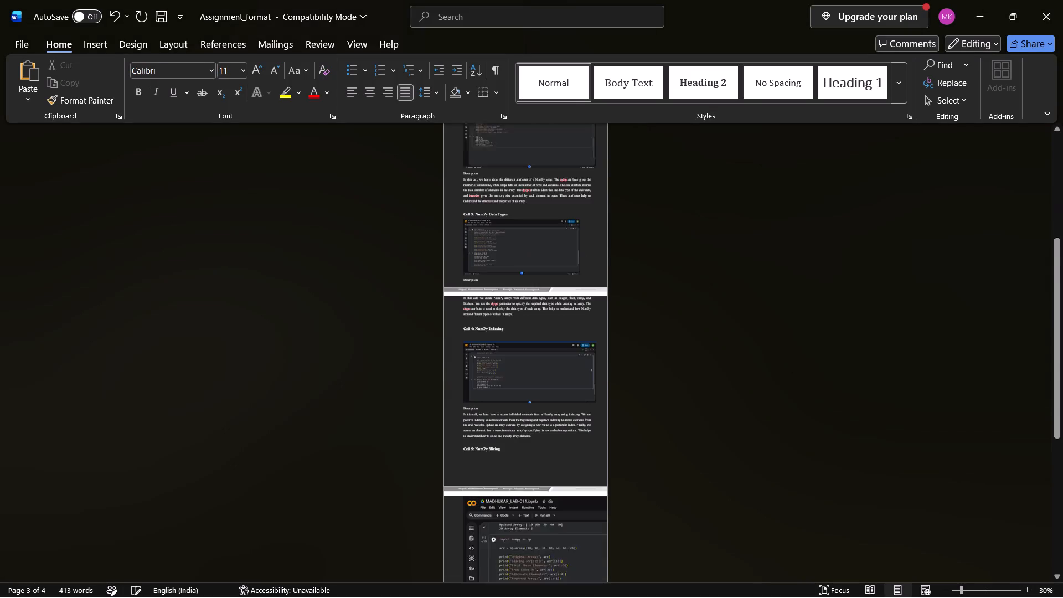
Shrink the oversized Cell 5 screenshot proportionally to roughly the width of the page.
click(526, 499)
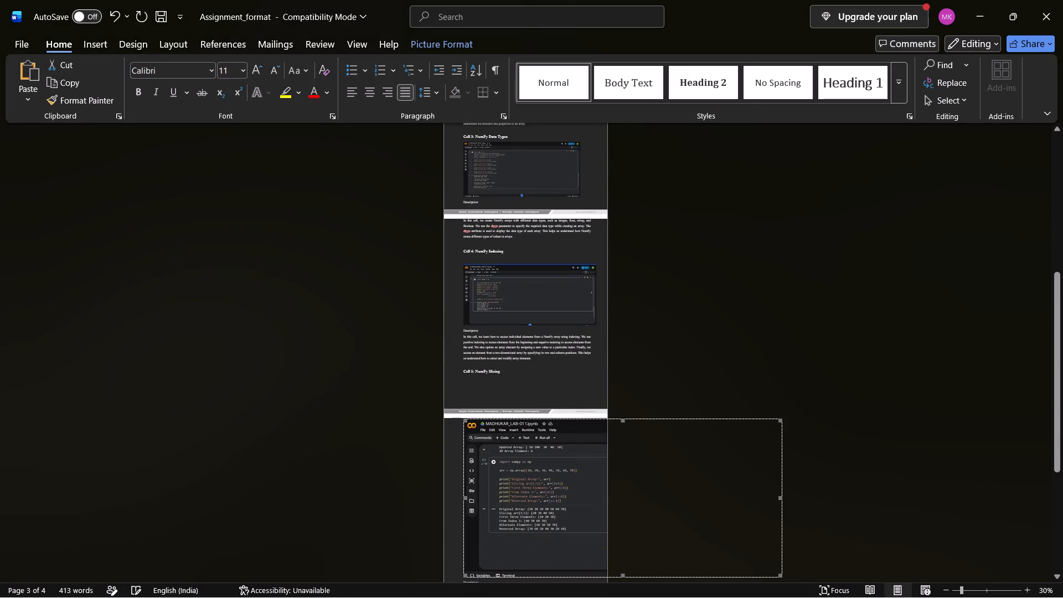
drag(782, 576, 533, 503)
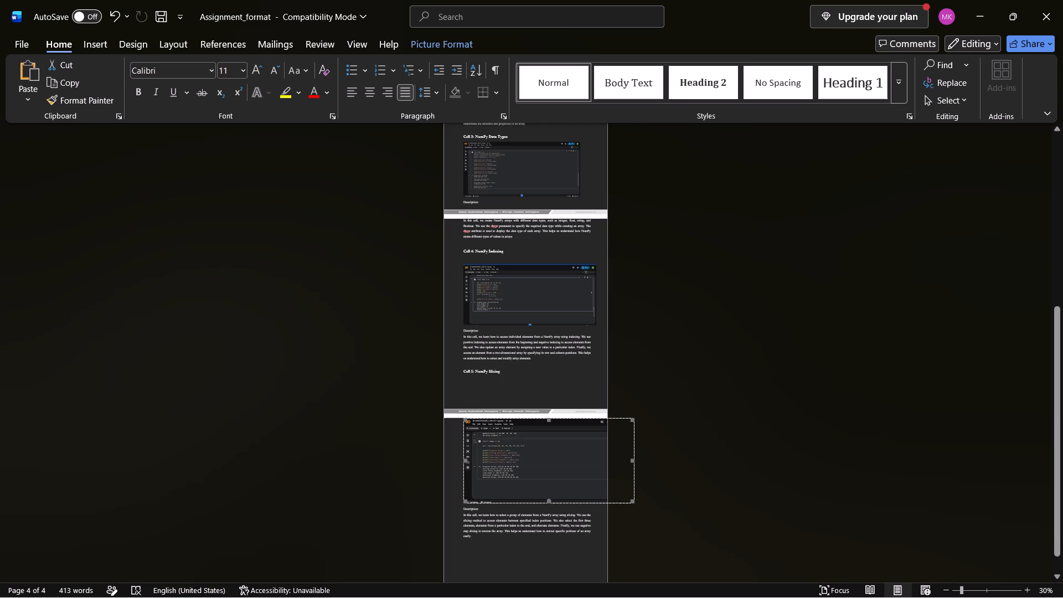
drag(630, 503, 575, 492)
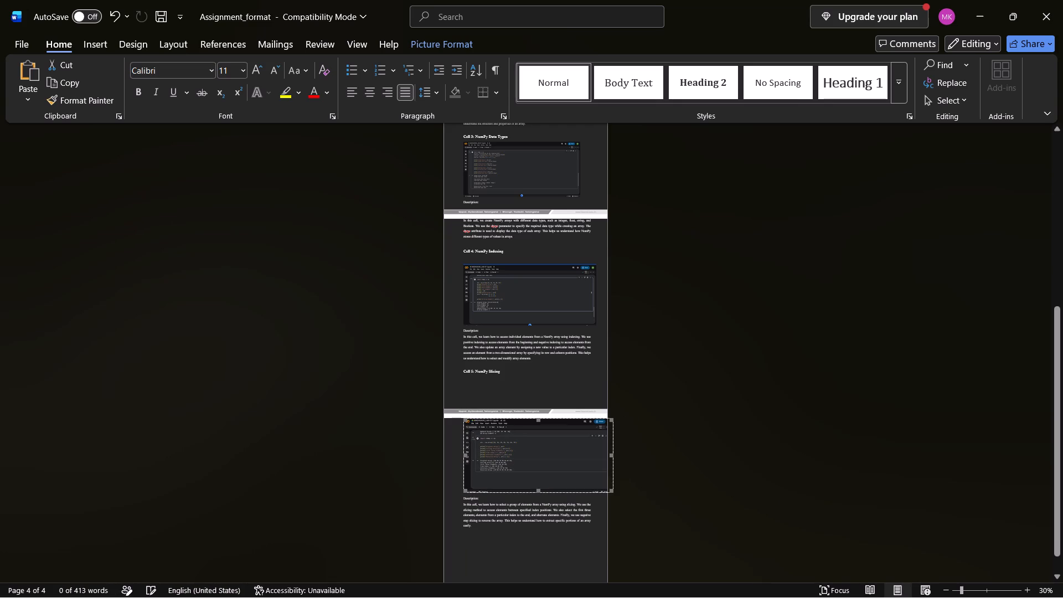
Insert blank lines before the "Cell 5: NumPy Slicing" heading to move it onto page 4, directly above its screenshot.
click(459, 371)
key(Return)
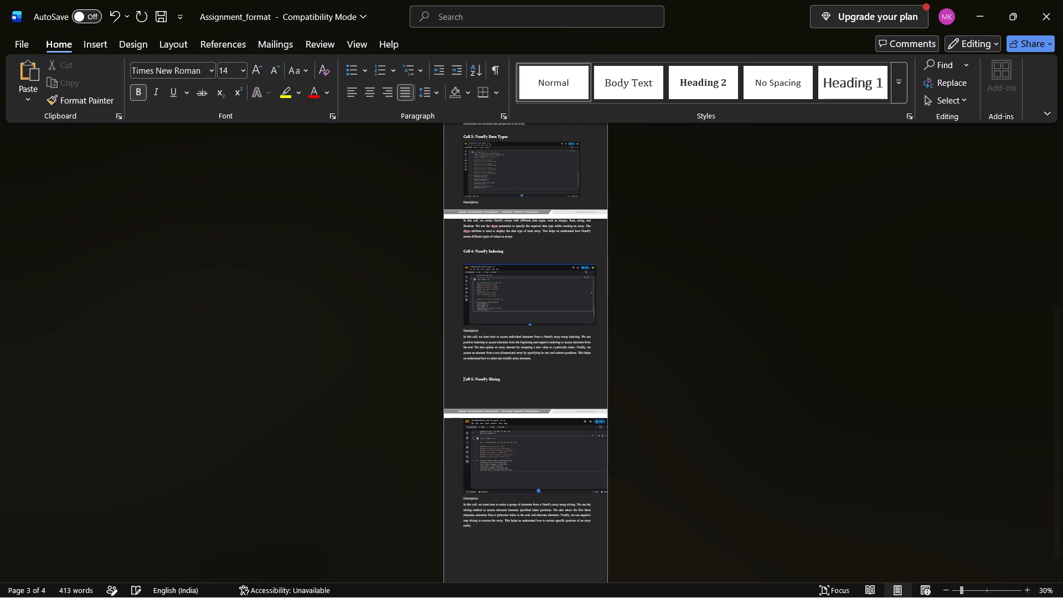
key(Return)
key(Return)
key(Return)
key(Return)
key(Return)
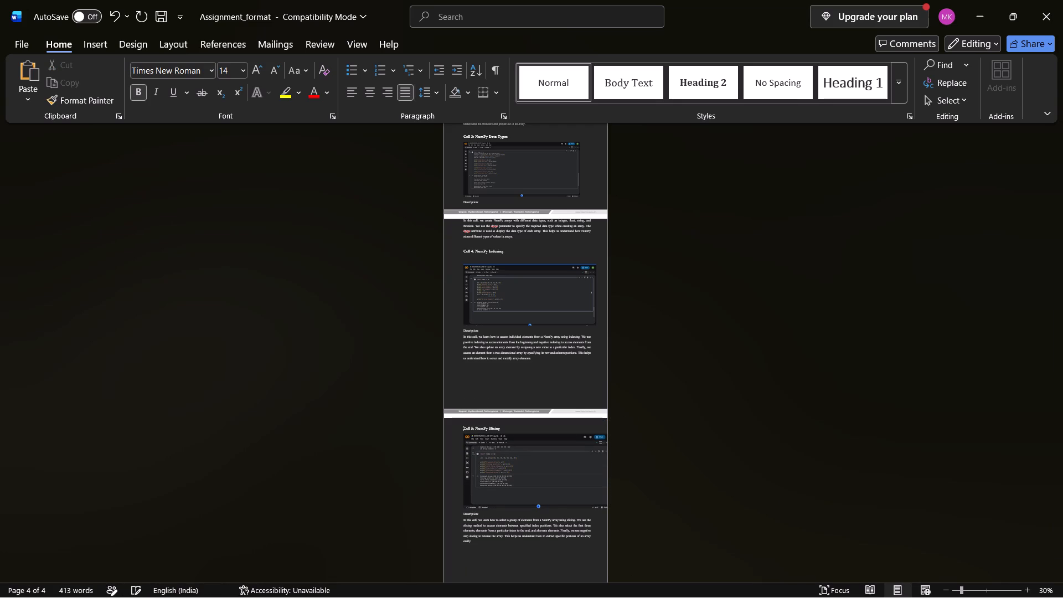
Reduce the Cell 5 screenshot slightly more so that it fits inside the page edge, and deselect it.
click(529, 491)
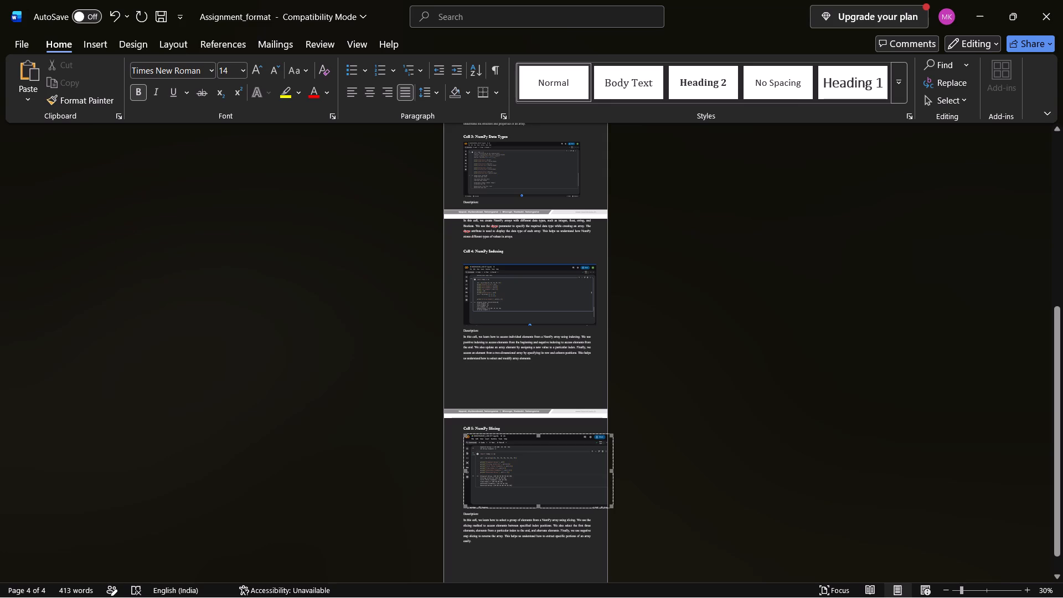
drag(612, 504, 592, 502)
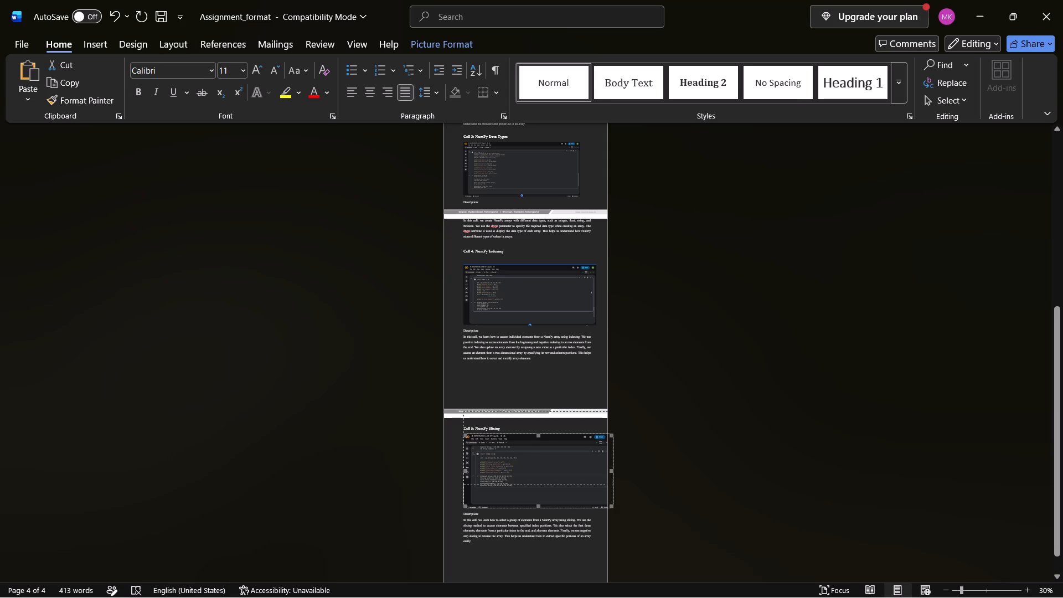
drag(592, 502, 586, 500)
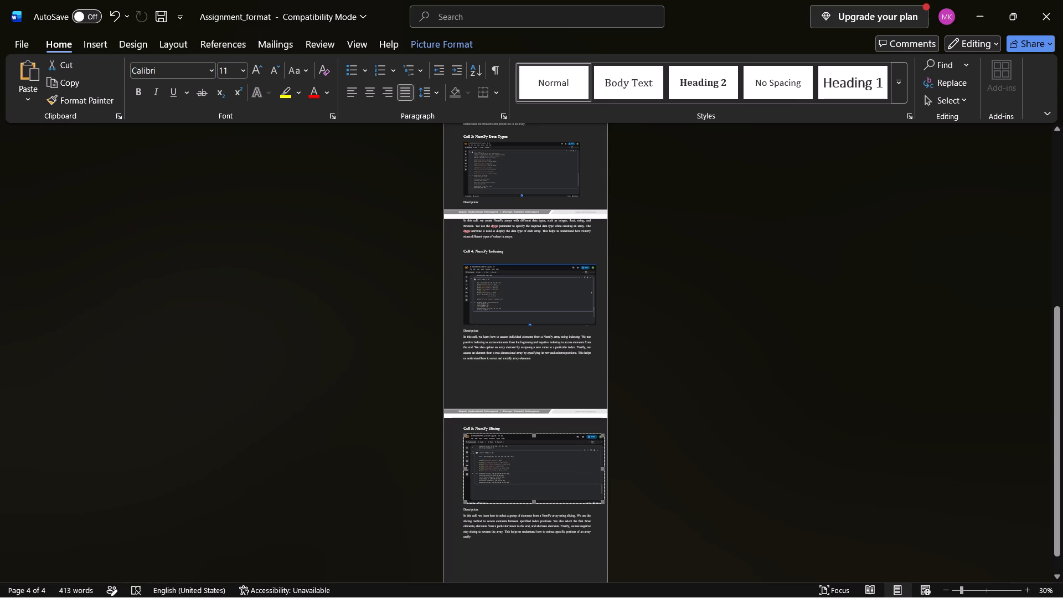
click(575, 564)
scroll(576, 435, down, 2)
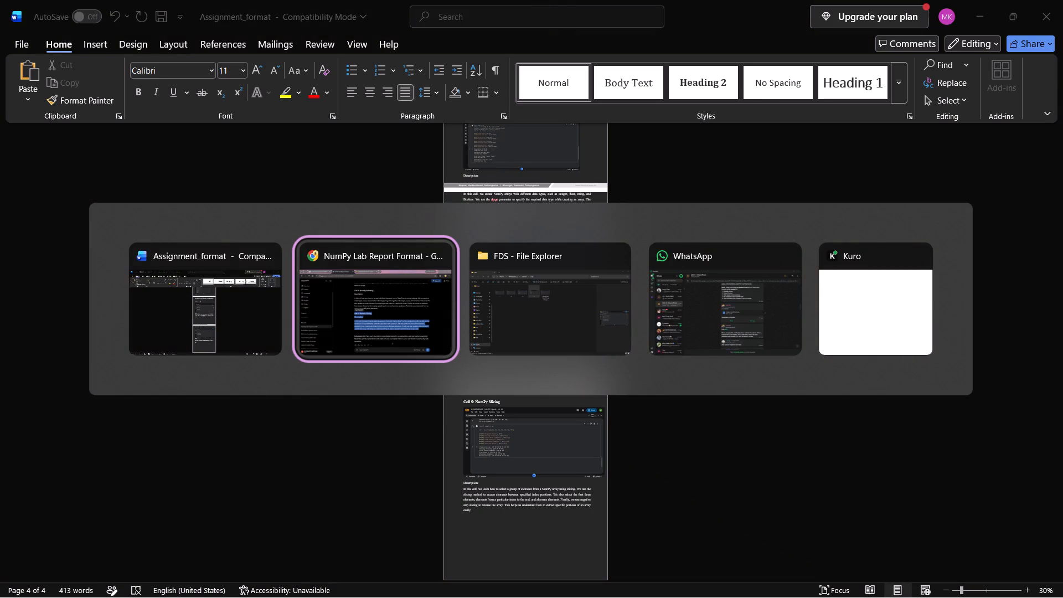
Switch to the Lab 01 Colab notebook in Chrome.
click(471, 0)
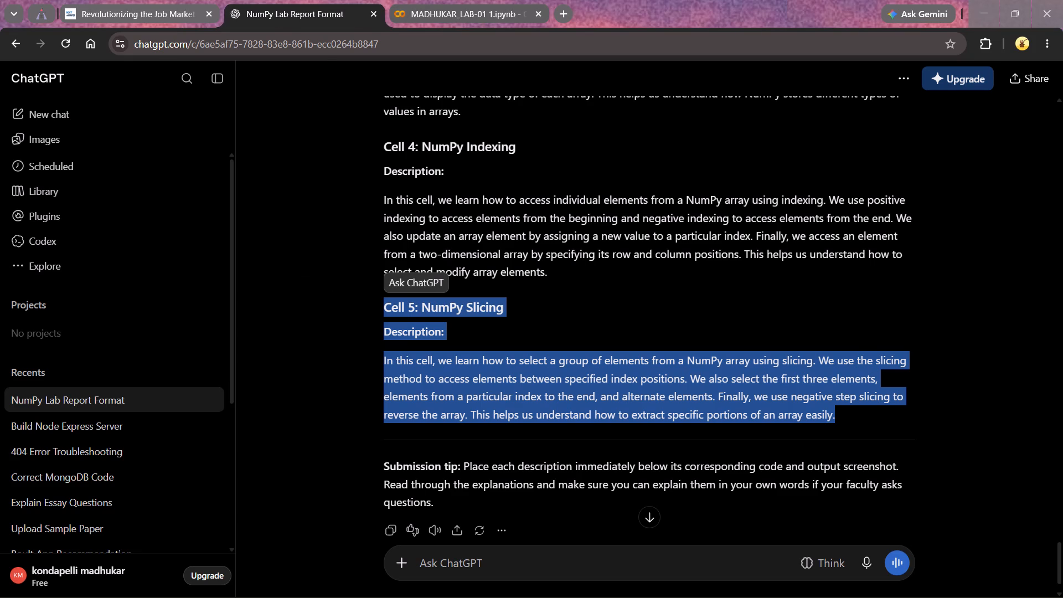
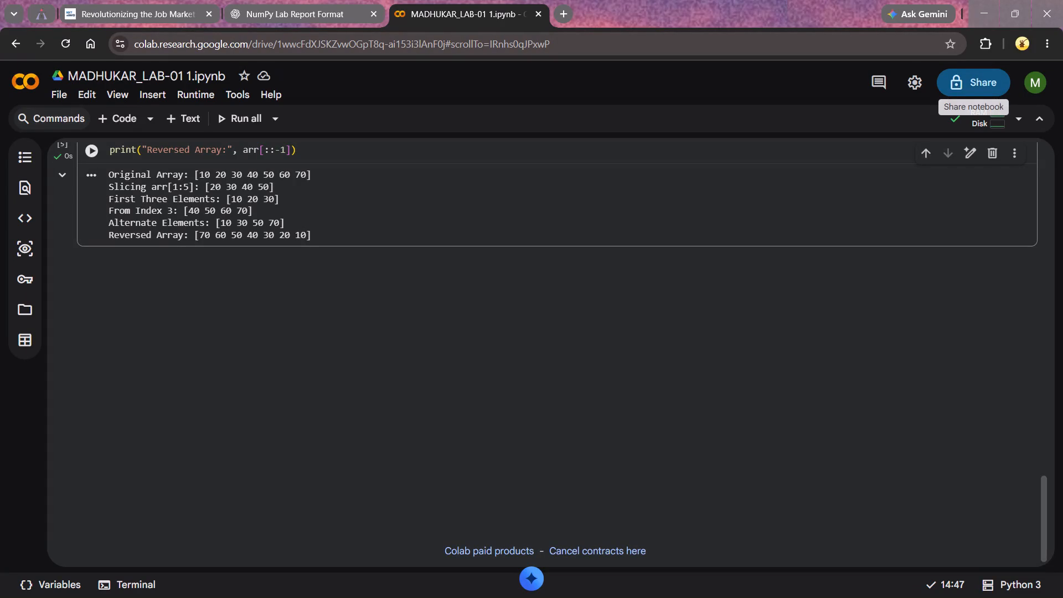
Share the notebook by changing its general access from restricted to anyone with the link.
click(957, 82)
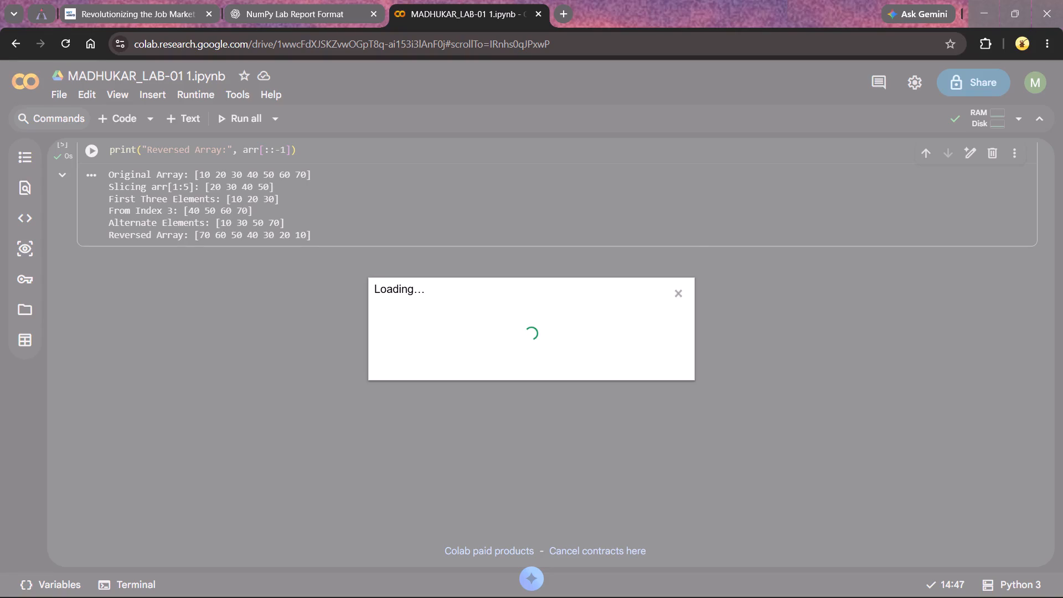
click(519, 388)
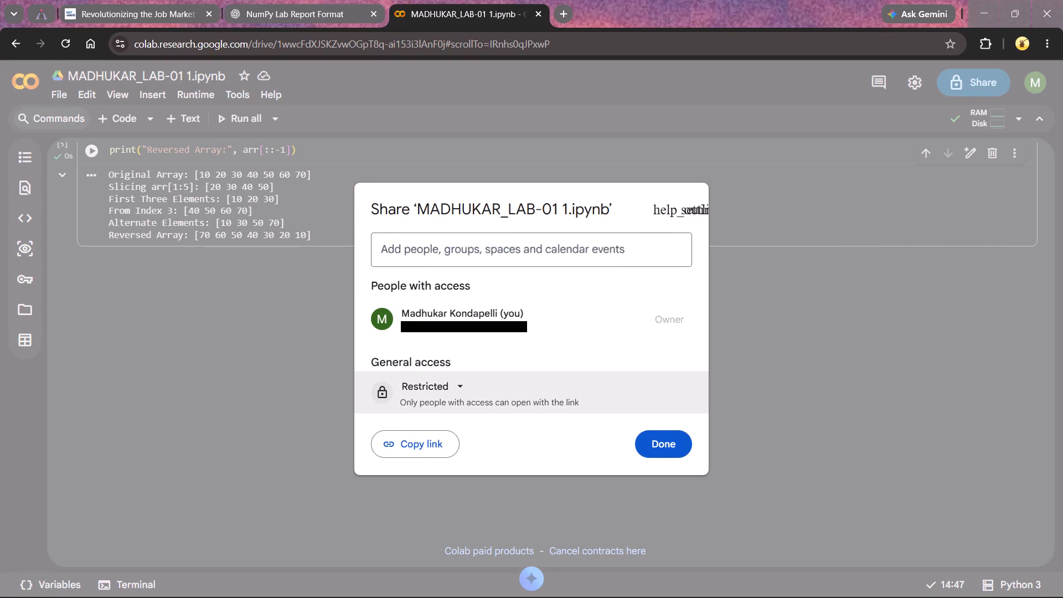
click(460, 387)
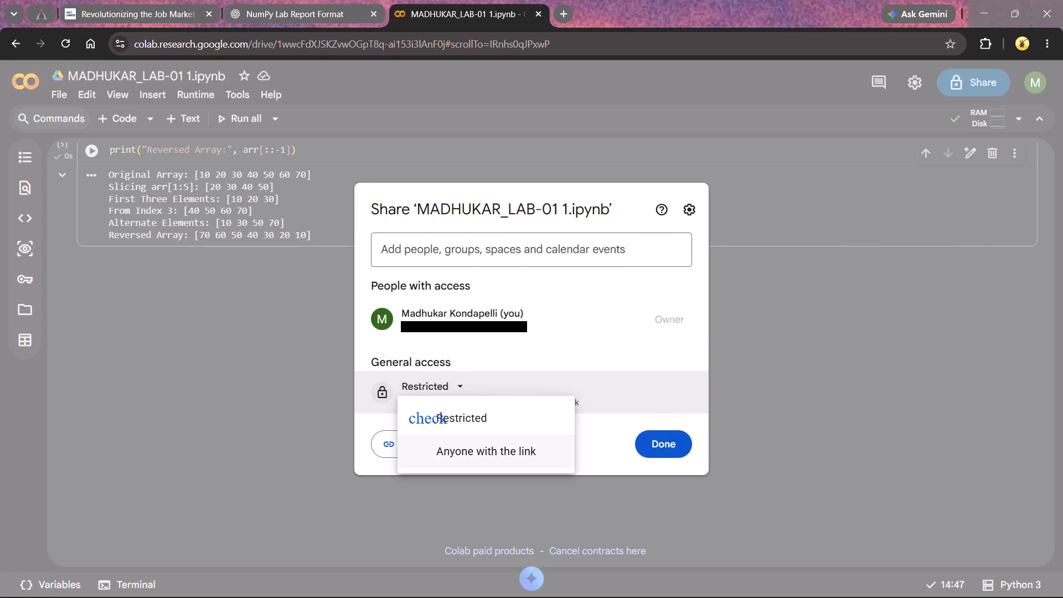
click(500, 447)
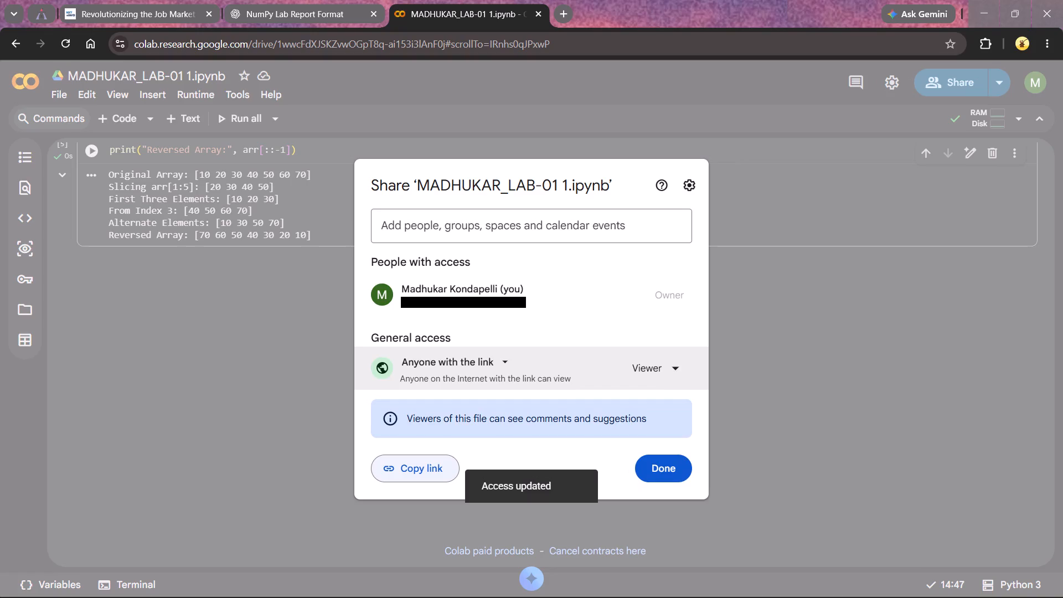
Copy the notebook's share link and paste it below the Cell 5 description in the Word report.
click(438, 464)
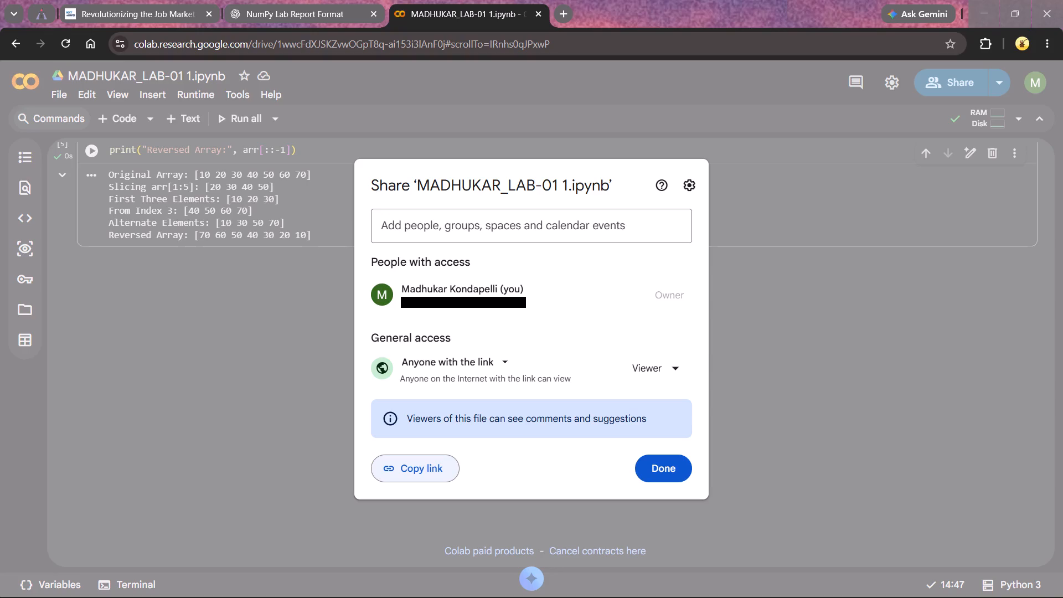
click(652, 463)
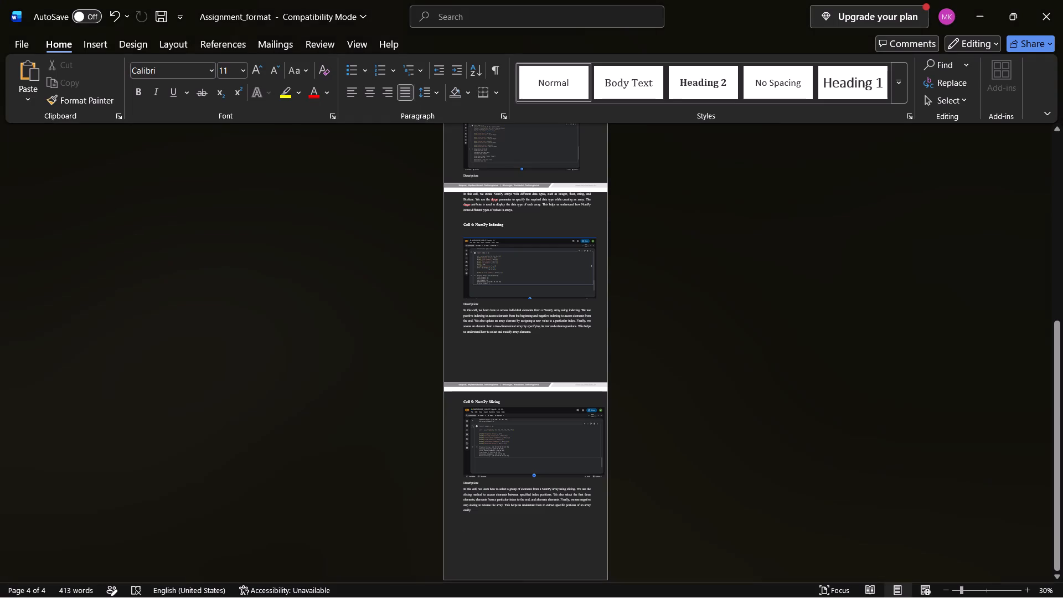
key(ctrl+v)
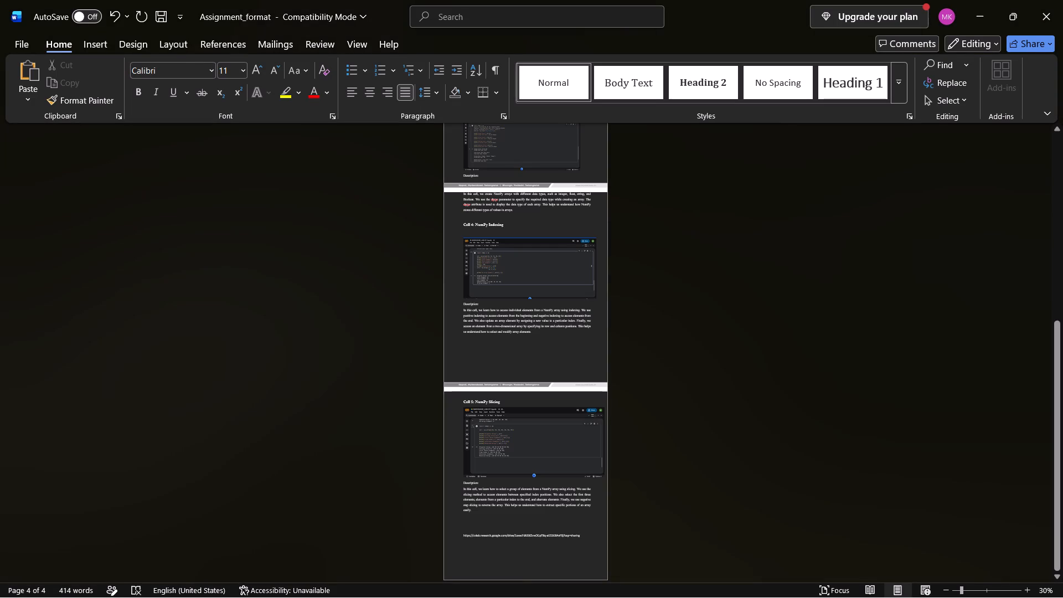
click(571, 526)
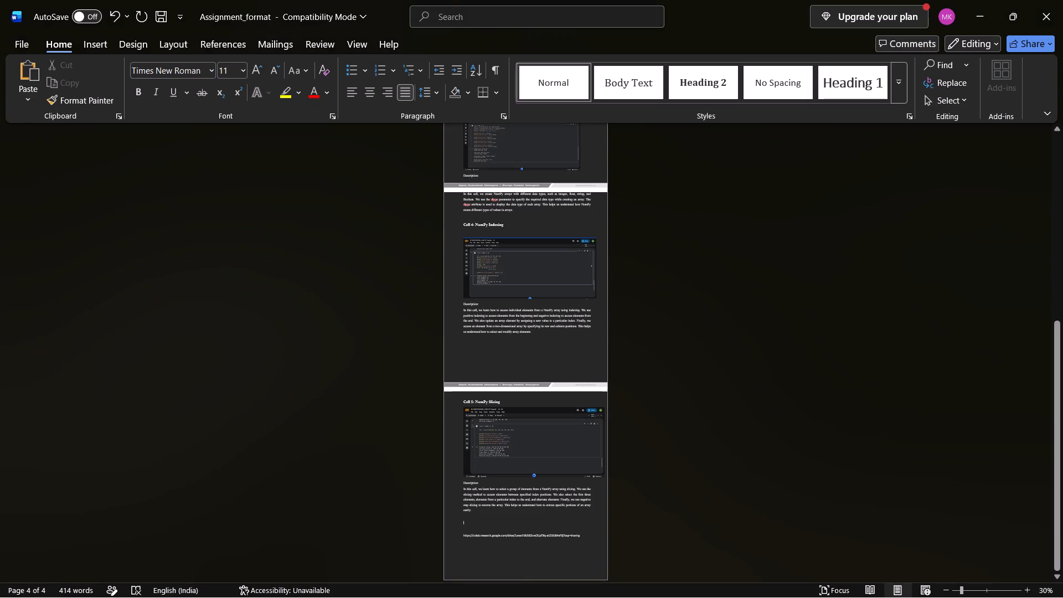
drag(582, 537, 460, 537)
click(682, 452)
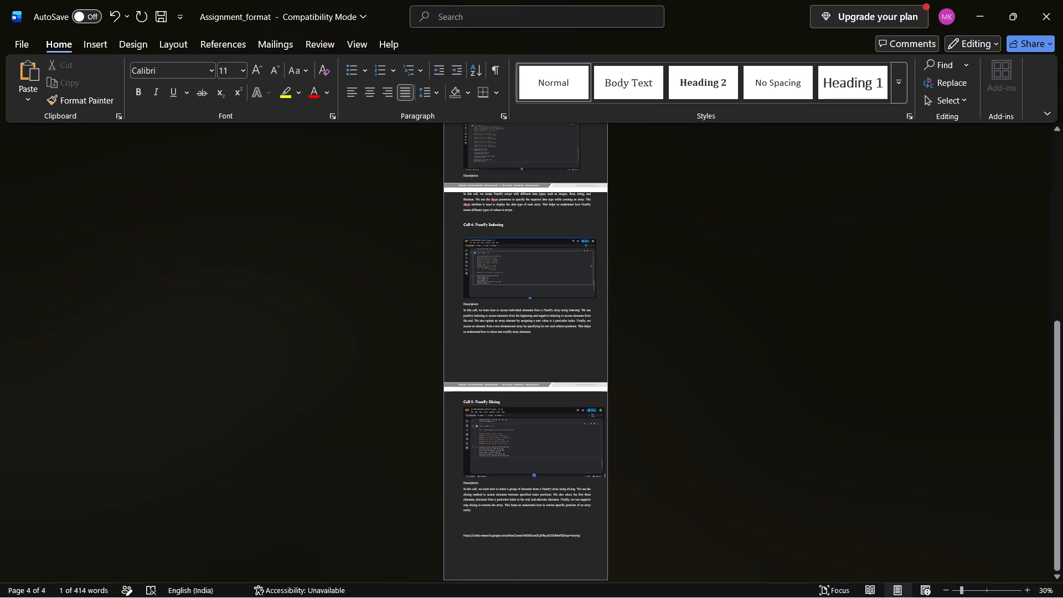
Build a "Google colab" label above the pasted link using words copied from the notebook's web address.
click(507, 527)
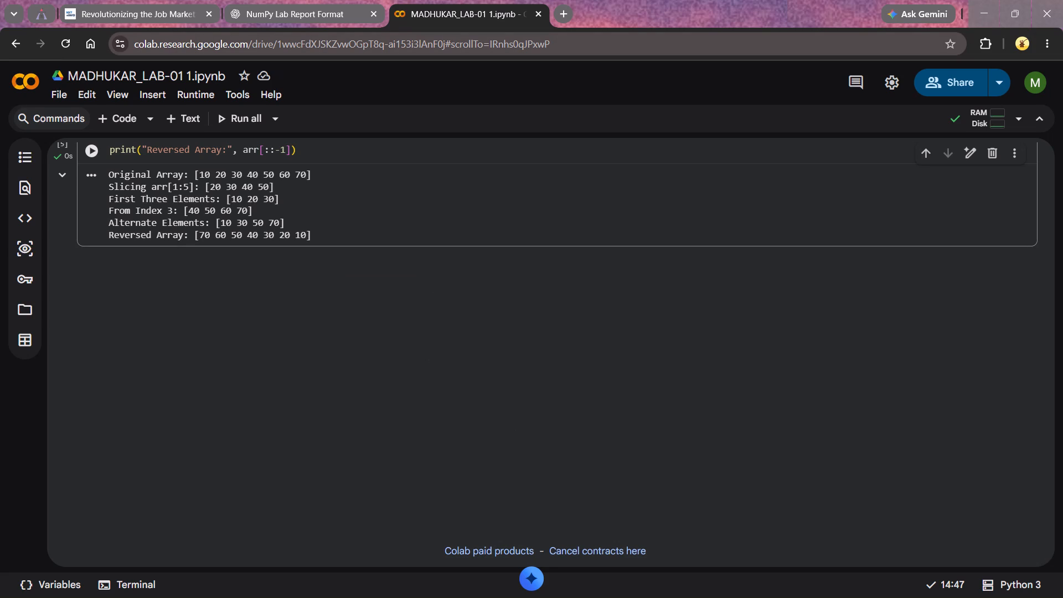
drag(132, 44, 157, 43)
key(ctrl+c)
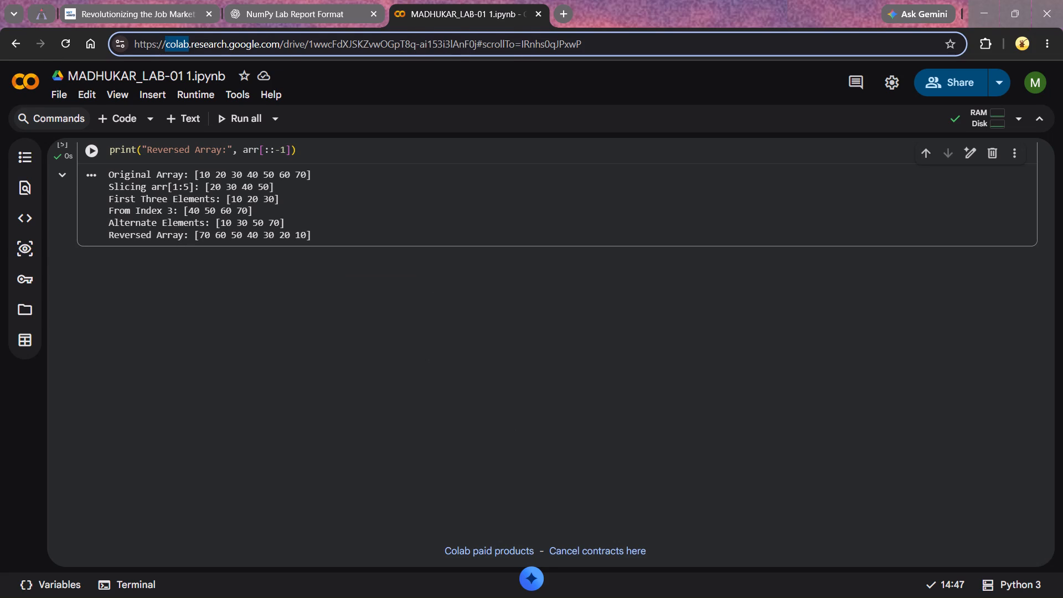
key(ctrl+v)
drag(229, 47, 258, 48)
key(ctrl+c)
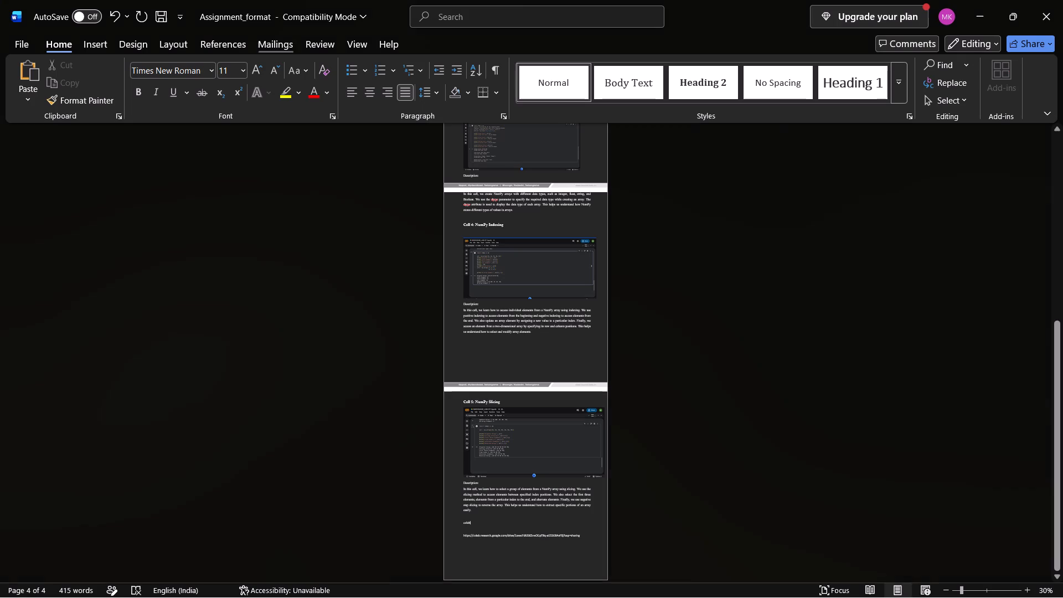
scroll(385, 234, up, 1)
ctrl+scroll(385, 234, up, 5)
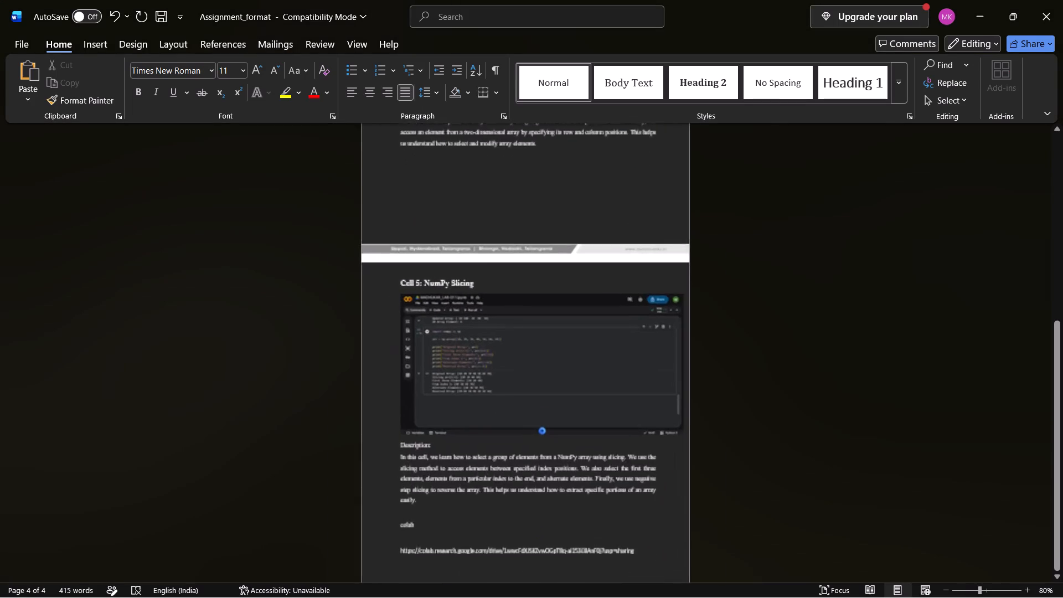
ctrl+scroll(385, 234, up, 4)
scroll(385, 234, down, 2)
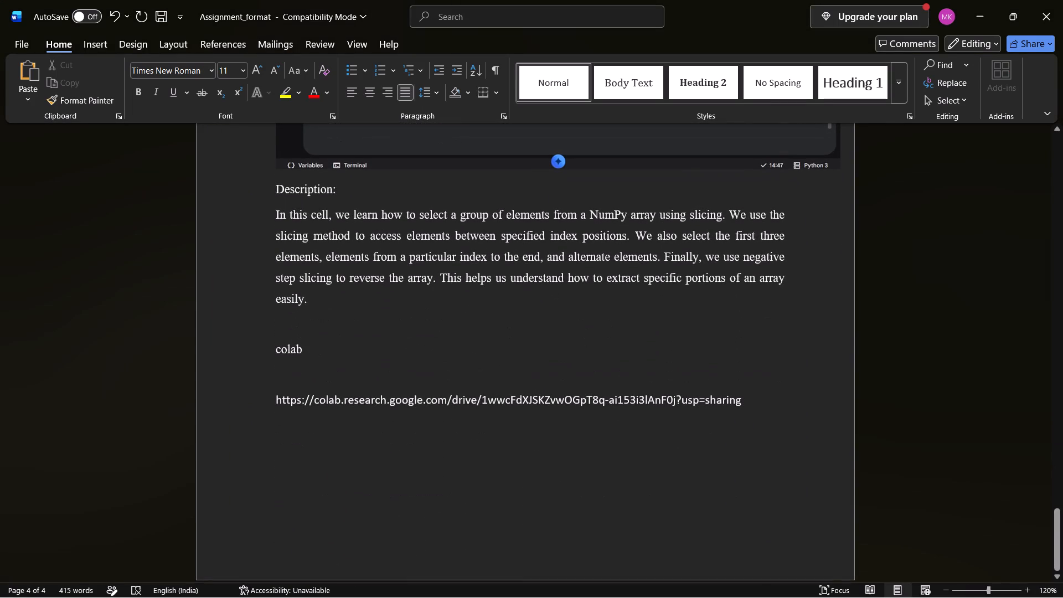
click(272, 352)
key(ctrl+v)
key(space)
Turn the pasted Colab address at the end of the report into a hyperlink to that same address.
drag(267, 398, 745, 402)
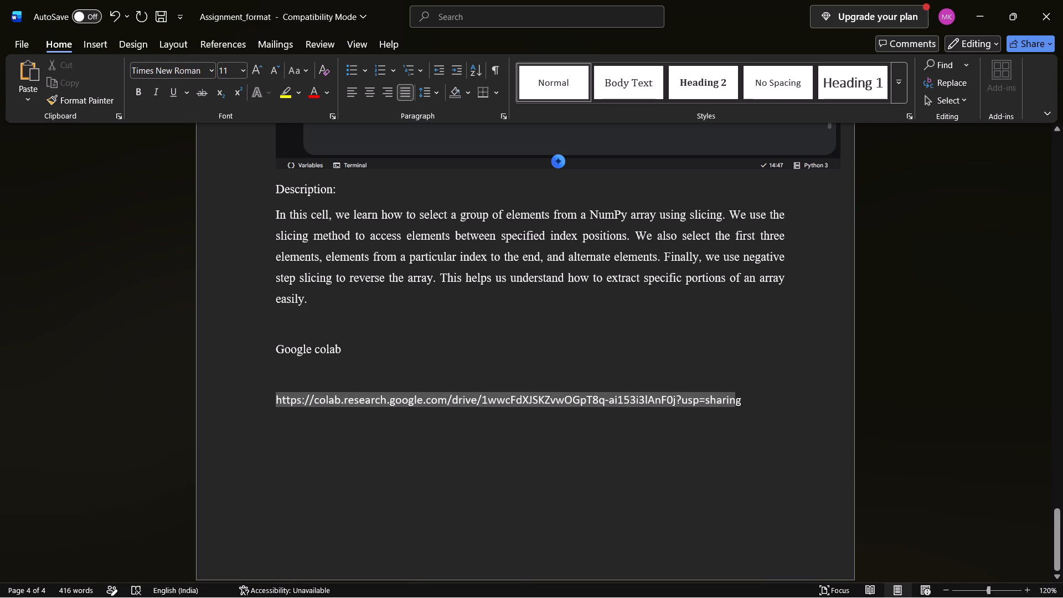
drag(745, 402, 761, 402)
key(ctrl+k)
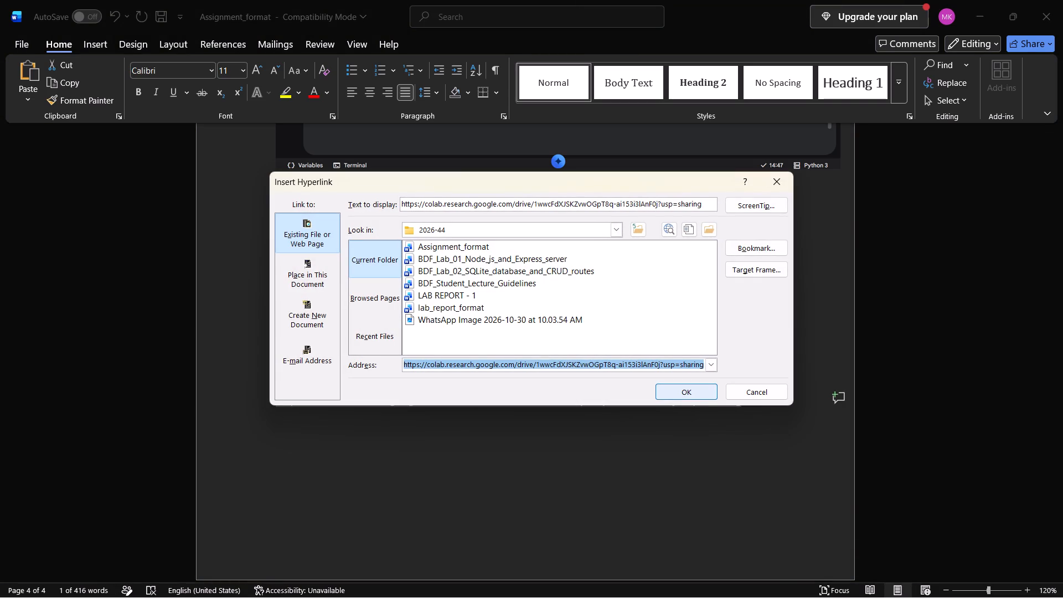
click(701, 391)
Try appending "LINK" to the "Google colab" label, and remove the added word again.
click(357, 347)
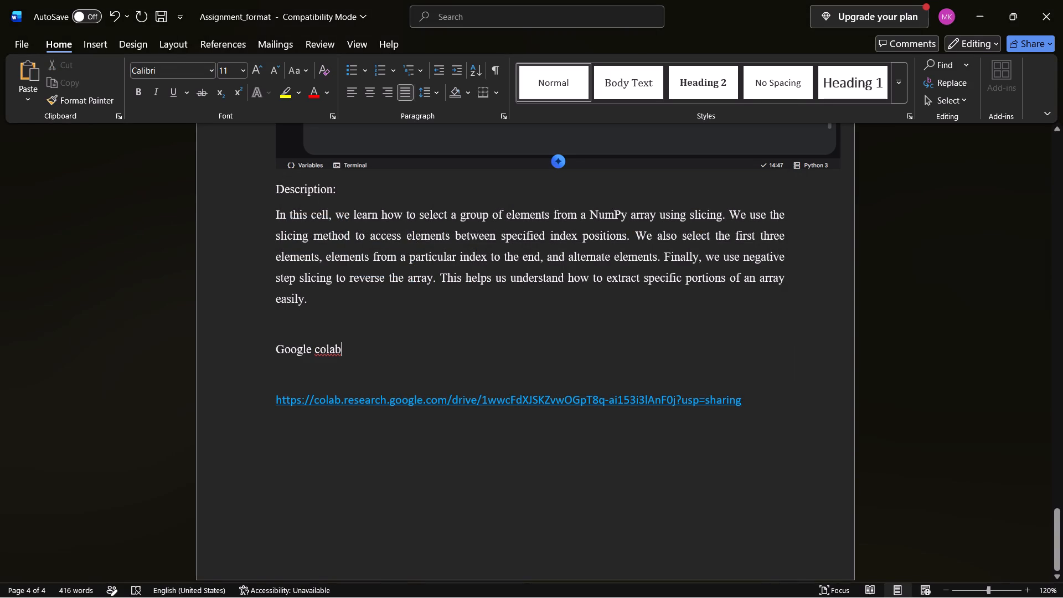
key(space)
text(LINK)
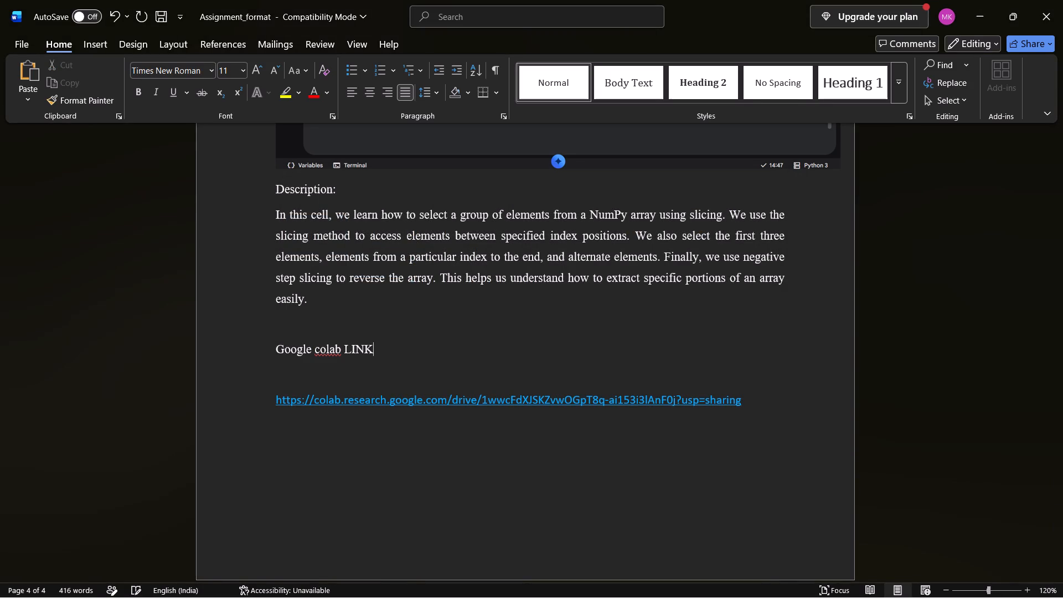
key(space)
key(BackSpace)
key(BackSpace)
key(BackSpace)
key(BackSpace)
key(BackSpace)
Add the label "GOOGLE COLAB LINK" on a new line beneath "Google colab", above the hyperlink.
key(Return)
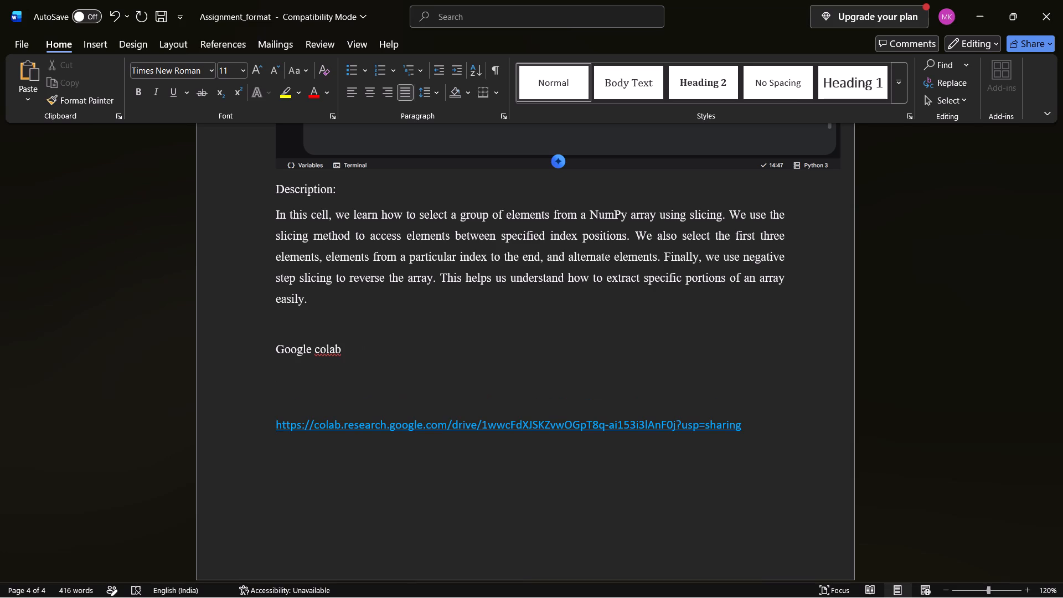
text(GOO)
text(GLE)
key(space)
text(CLO)
key(BackSpace)
key(BackSpace)
text(OL)
text(AB)
key(space)
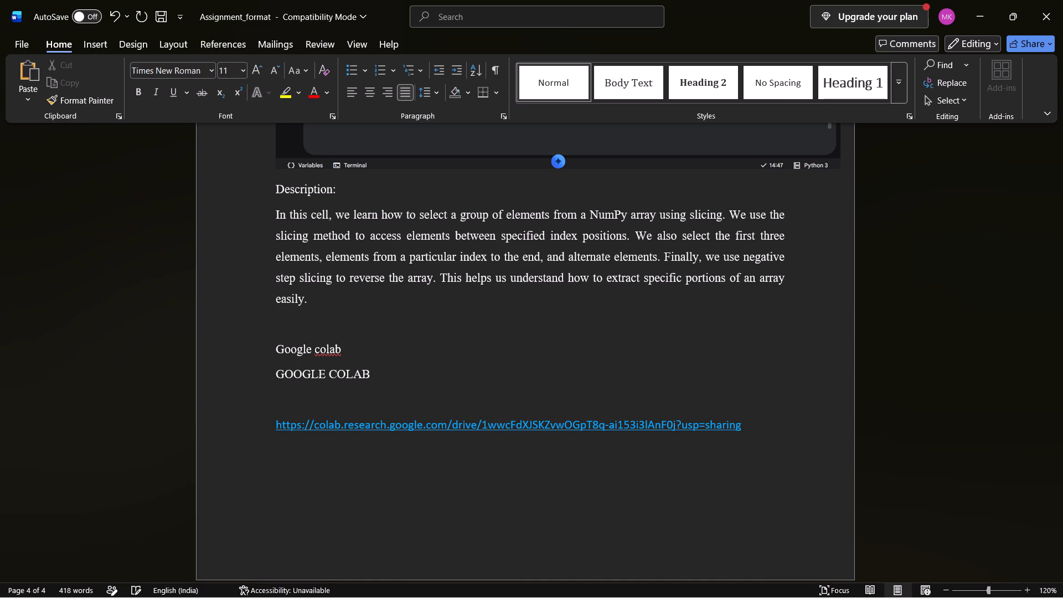
text(LIN)
key(k)
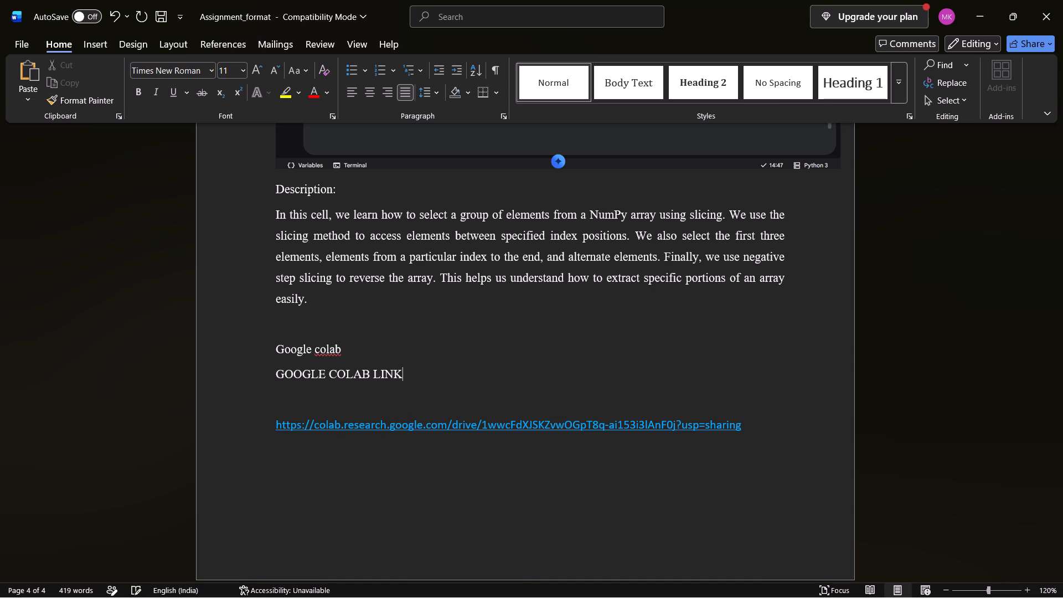
click(359, 348)
key(BackSpace)
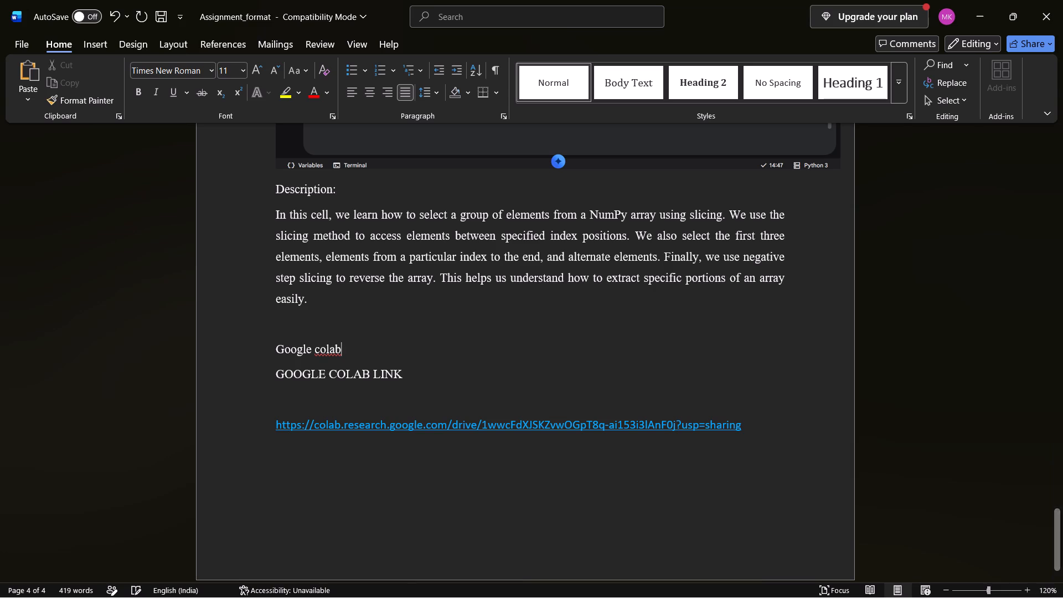
key(BackSpace)
key(BackSpace)
key(BackSpace)
key(BackSpace)
key(BackSpace)
key(BackSpace)
key(BackSpace)
key(BackSpace)
key(BackSpace)
key(BackSpace)
key(BackSpace)
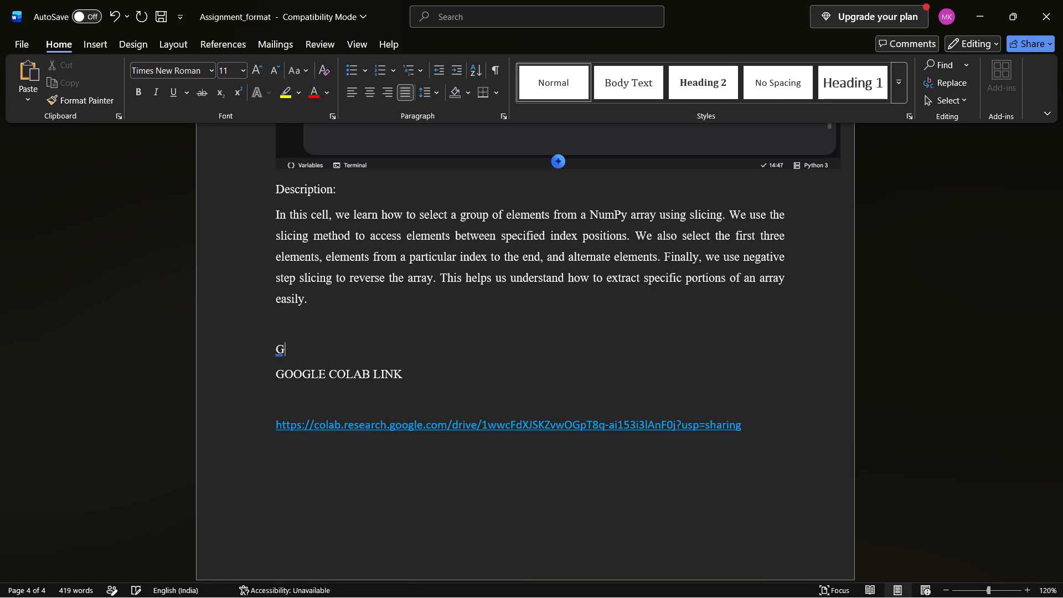
key(BackSpace)
key(BackSpace)
key(BackSpace)
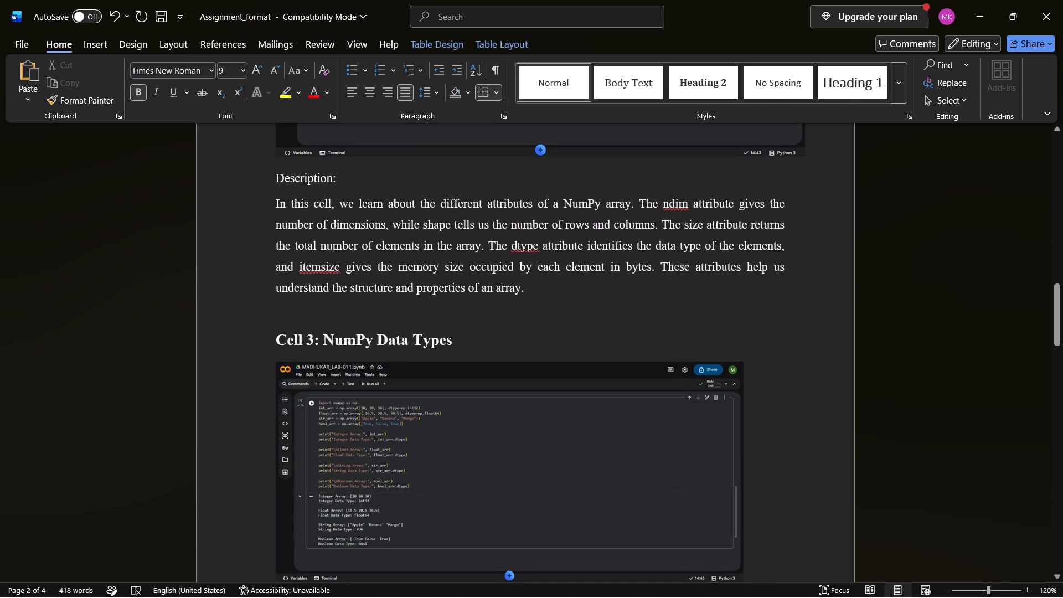
scroll(585, 311, up, 20)
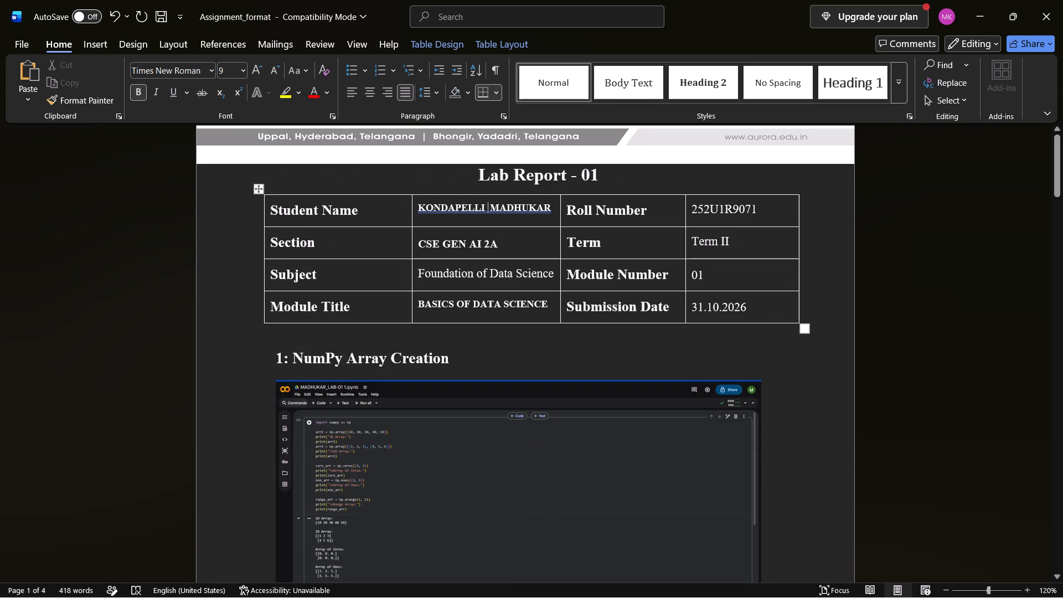
Move the Cell 3 "Description:" label onto the next page with its paragraph by inserting two blank lines before it.
scroll(557, 303, down, 3)
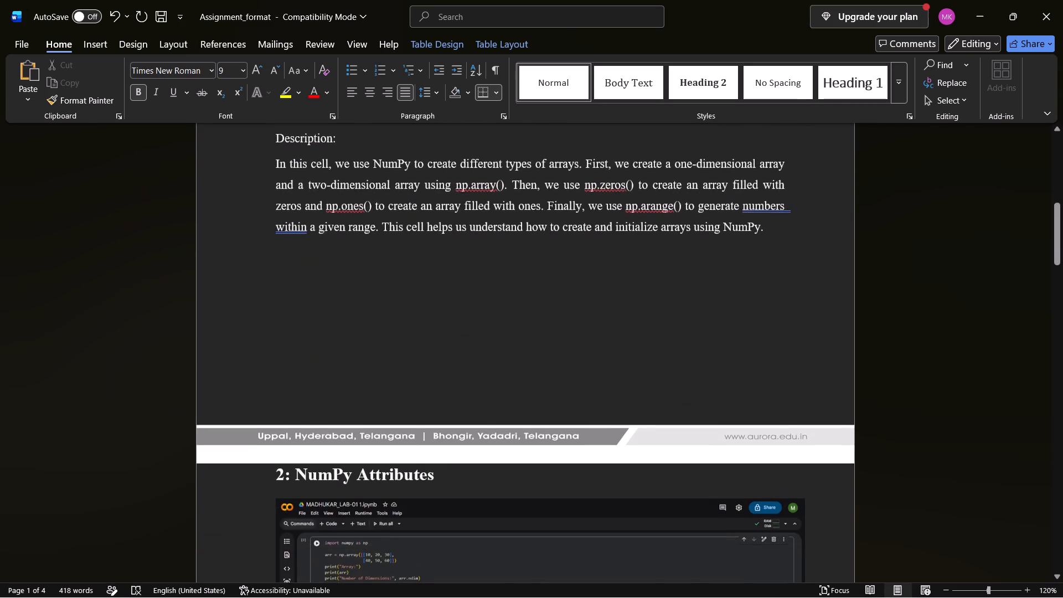
scroll(557, 303, down, 5)
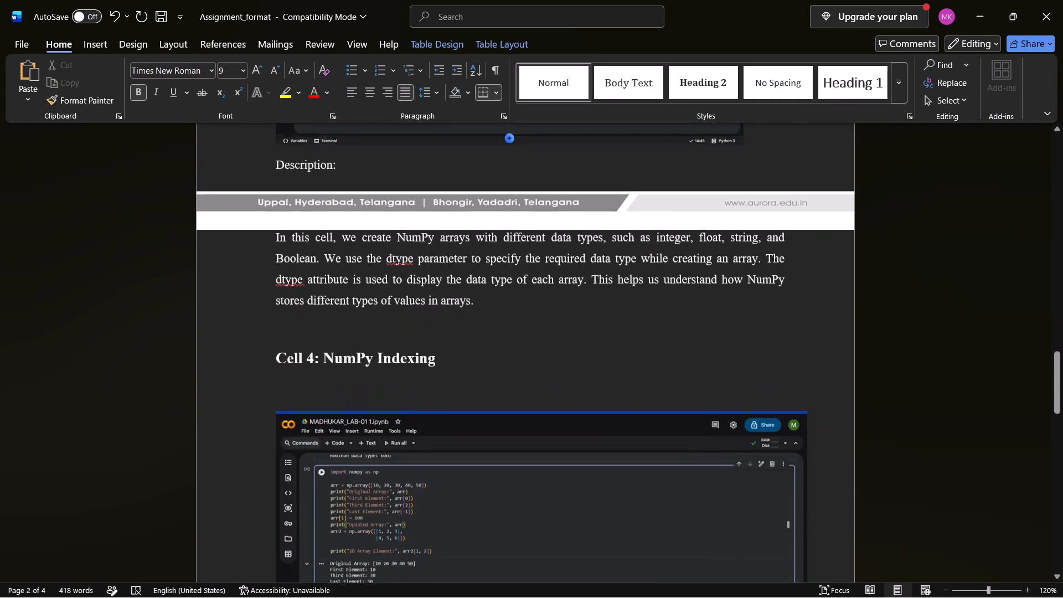
scroll(434, 269, up, 1)
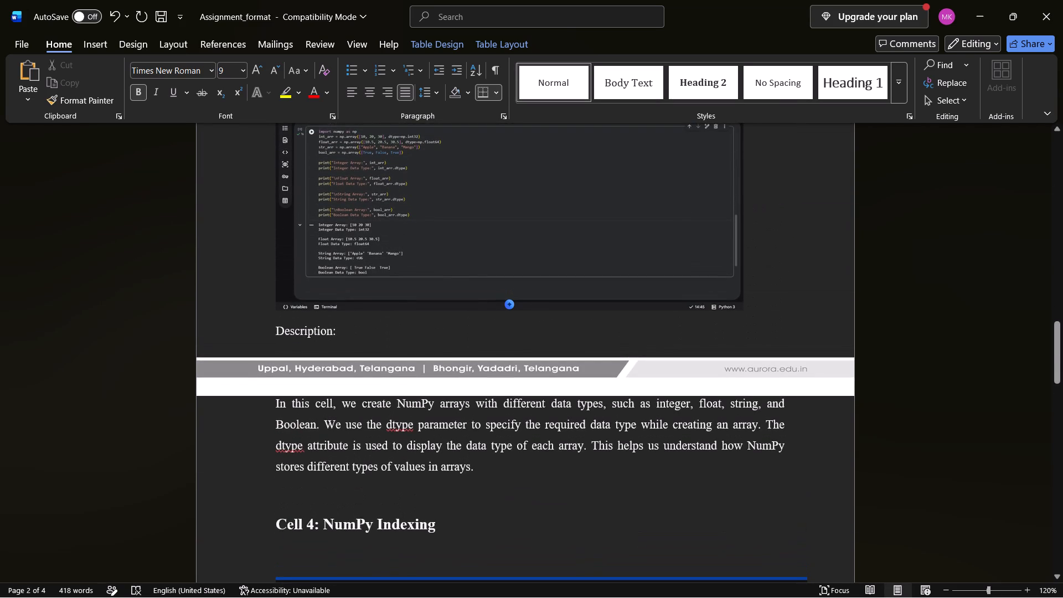
click(246, 329)
click(246, 329)
click(265, 330)
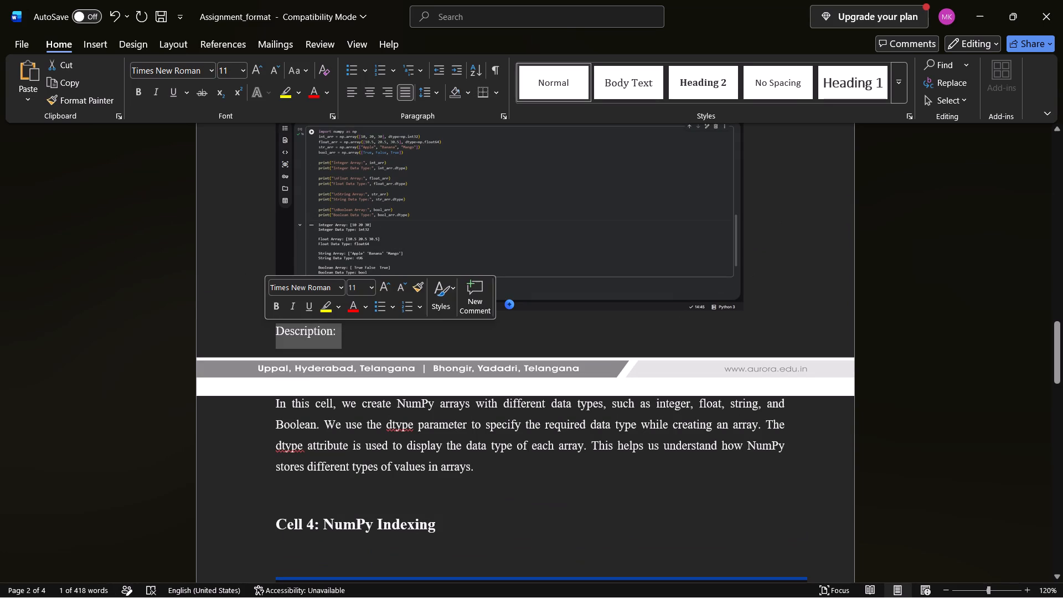
click(395, 327)
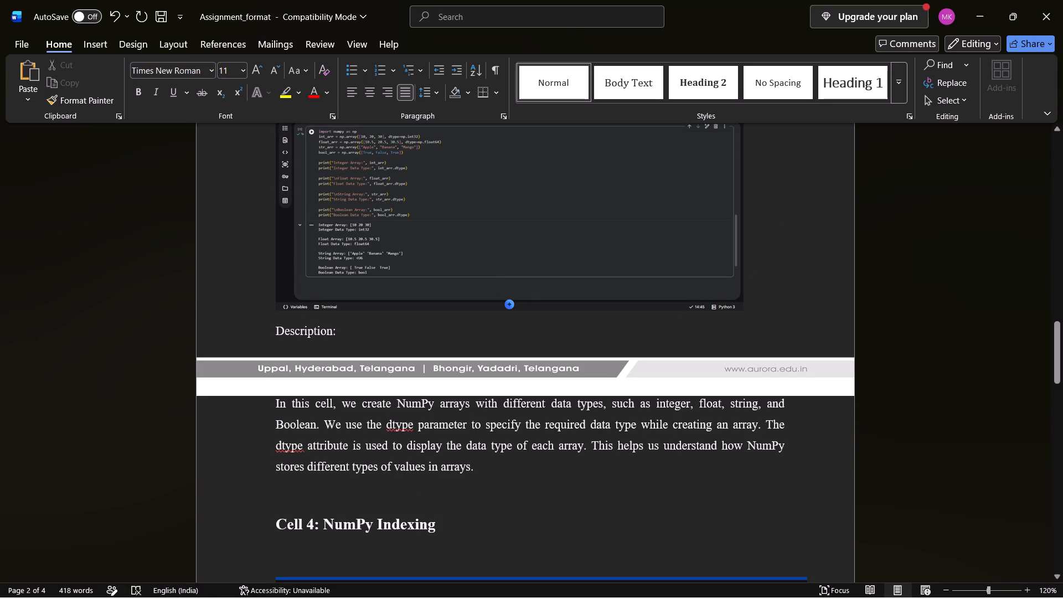
key(Left)
key(Left)
key(Left)
key(Left)
key(Left)
key(Left)
key(Left)
key(Left)
key(Left)
key(Left)
key(Left)
key(Left)
key(Return)
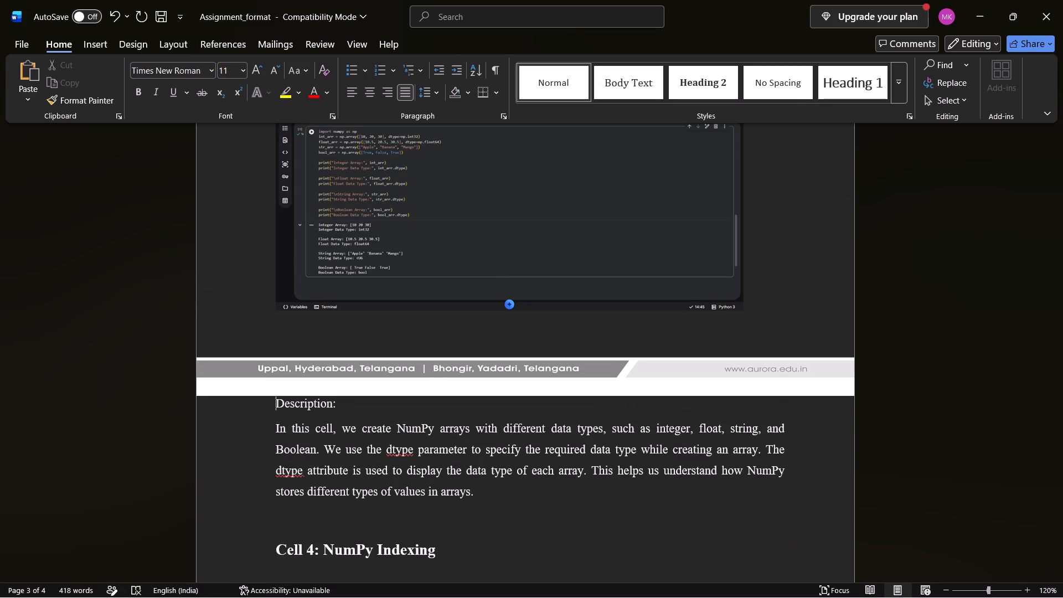
key(Return)
scroll(395, 327, down, 1)
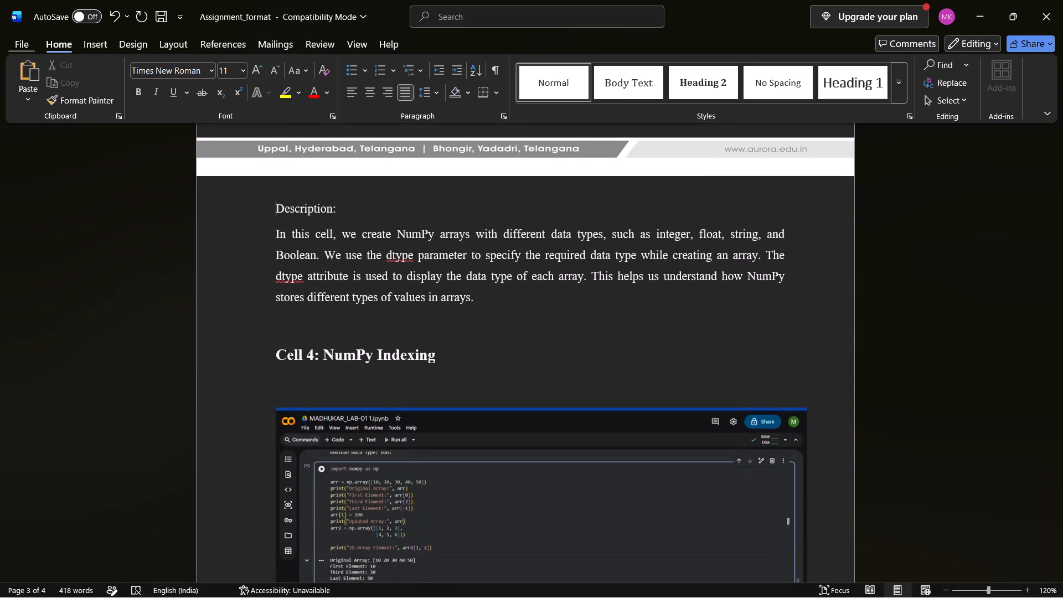
Start saving a copy of the report on this PC, choosing the FDS folder and PDF as the file type.
click(20, 38)
click(65, 259)
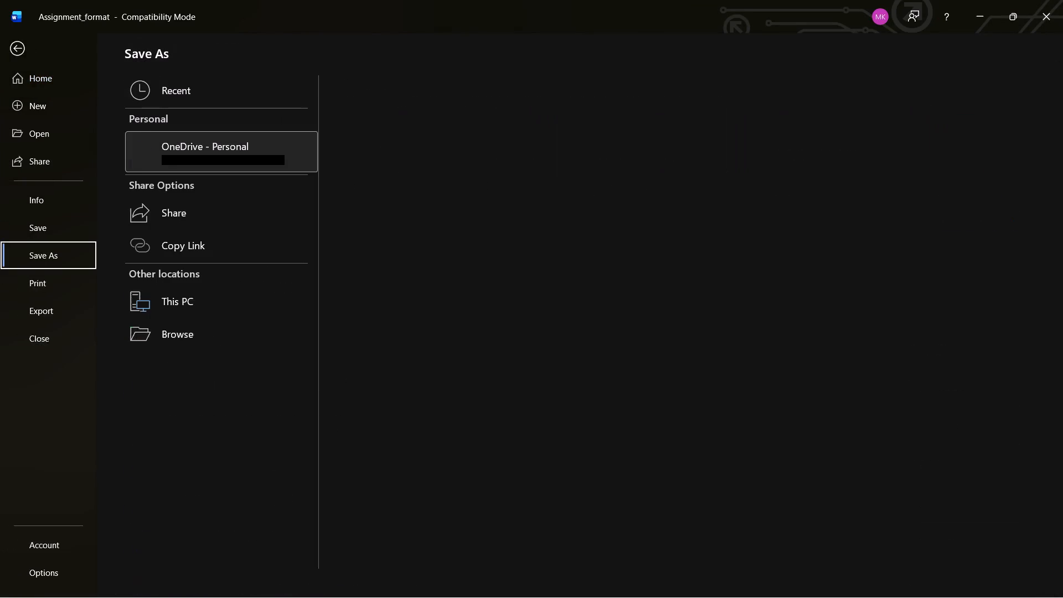
double_click(187, 302)
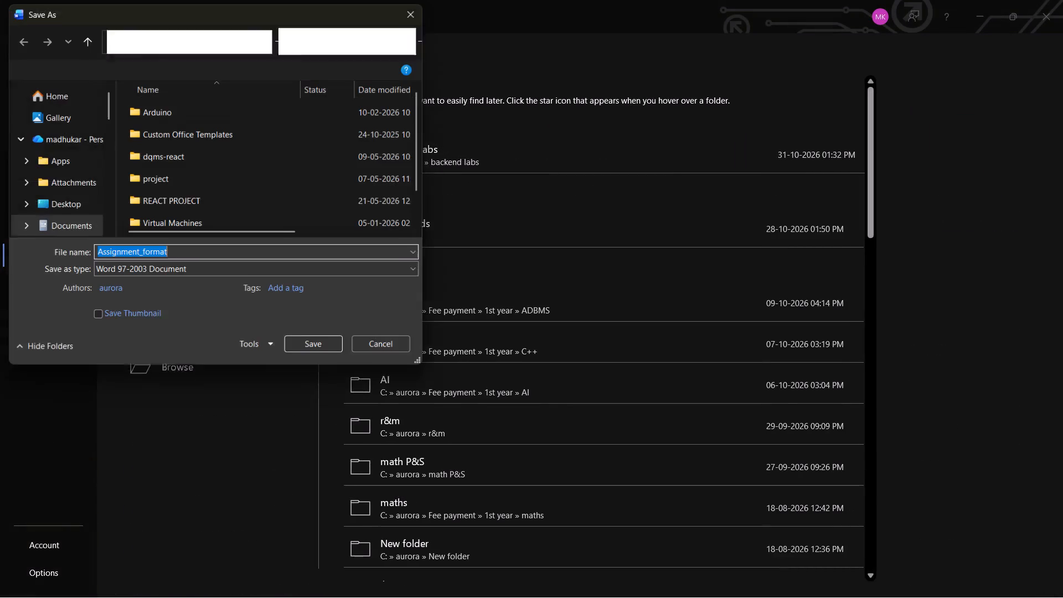
scroll(48, 175, down, 2)
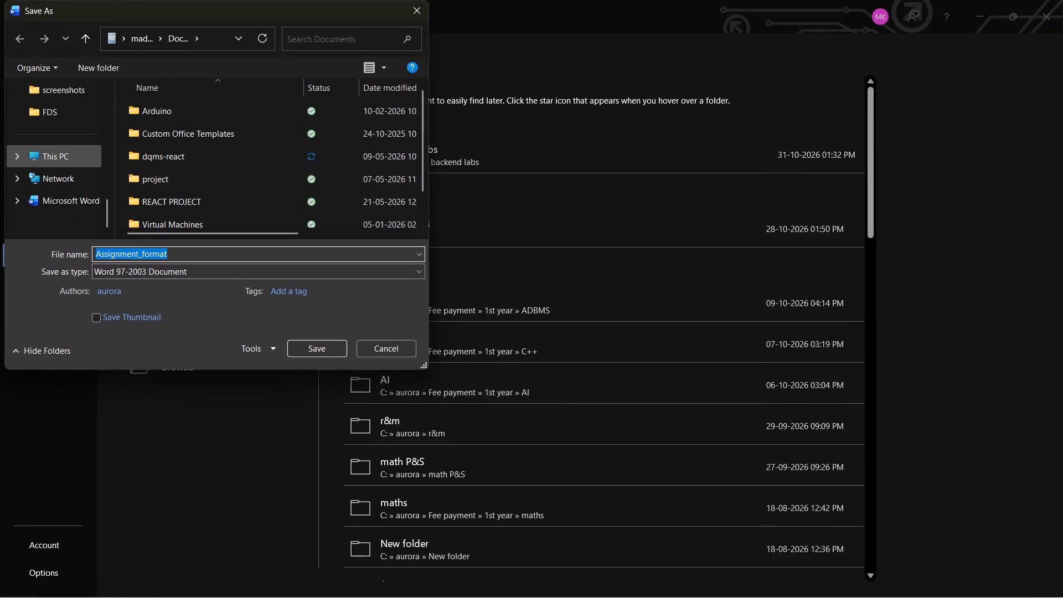
double_click(61, 118)
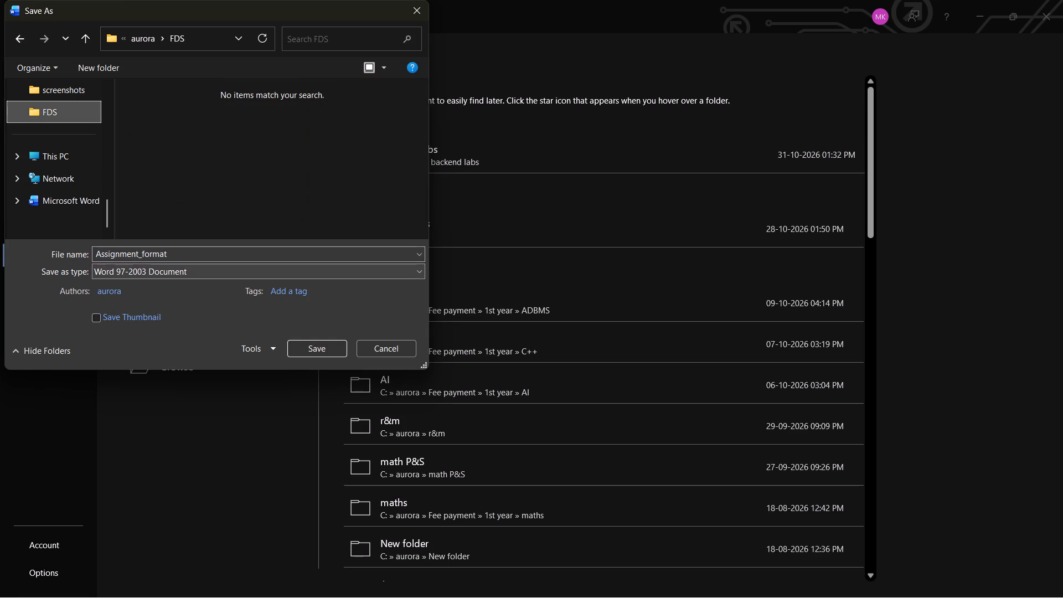
click(202, 271)
click(211, 352)
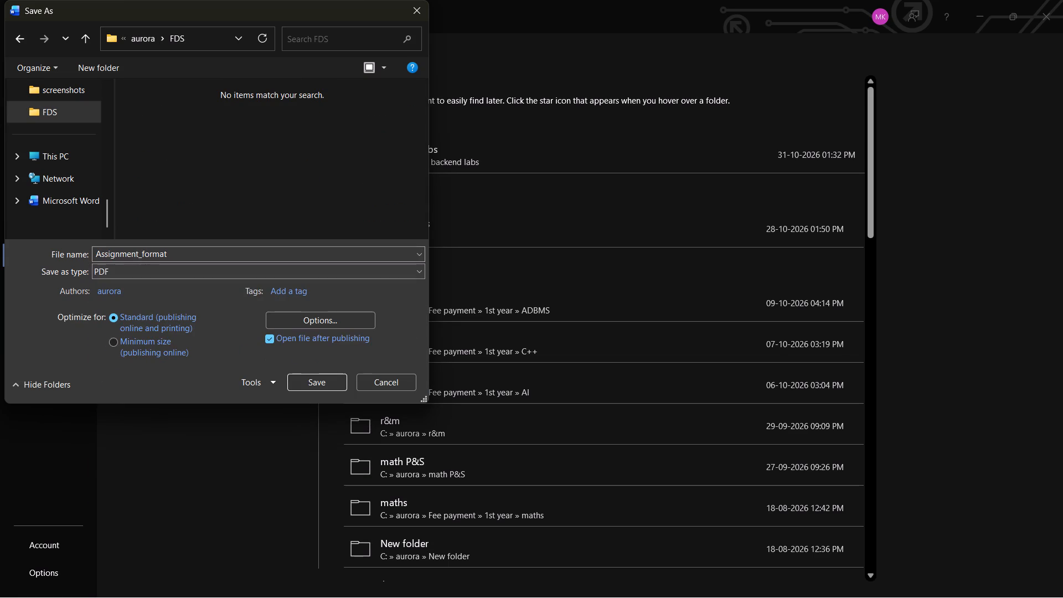
Name the PDF "FDS LAB-01" and save it.
click(218, 254)
key(BackSpace)
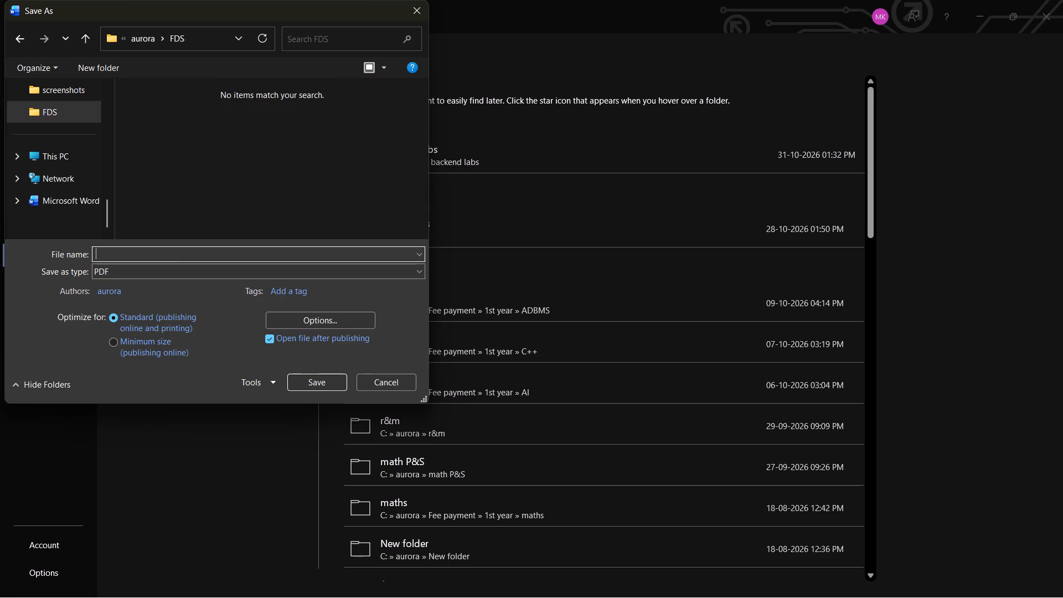
key(g)
key(BackSpace)
text(FB)
key(BackSpace)
text(DS)
key(space)
text(LAB)
key(space)
key(BackSpace)
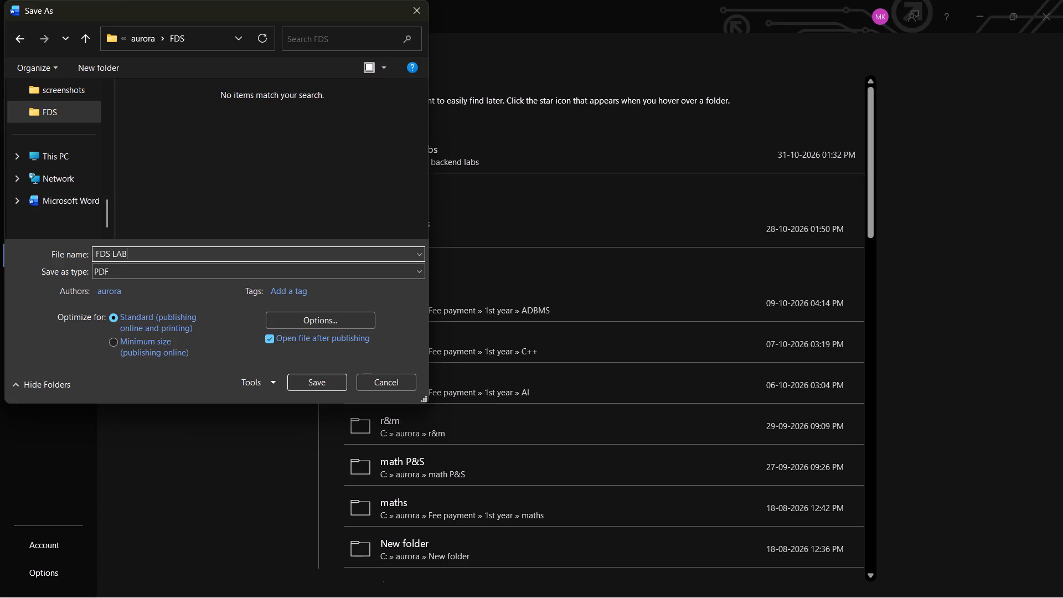
text(-01)
key(space)
key(Return)
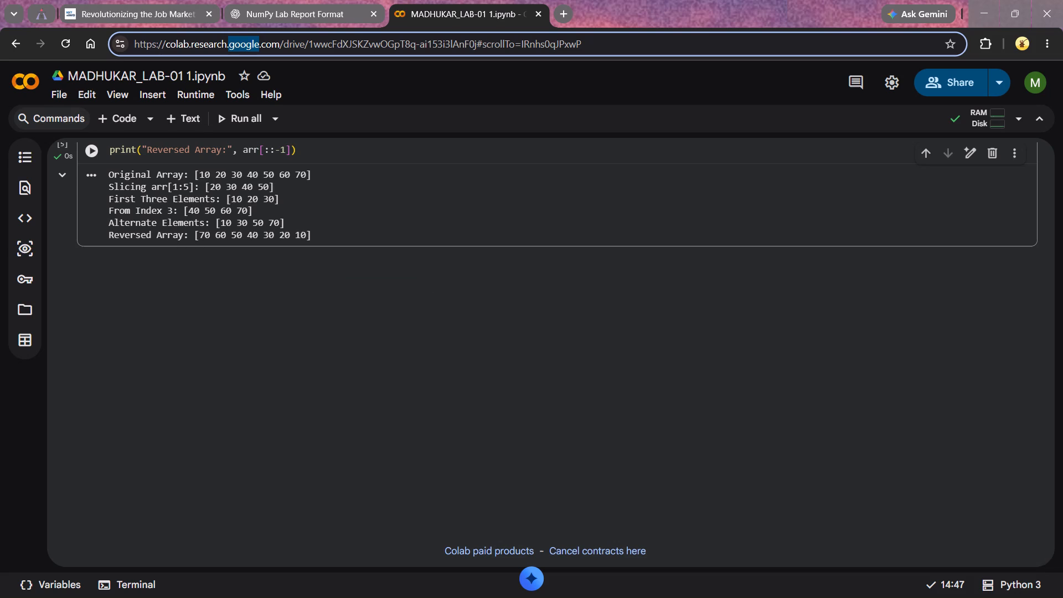
Switch to the Aurora Assessments page for Foundations of Data Science in the Chrome browser.
click(45, 11)
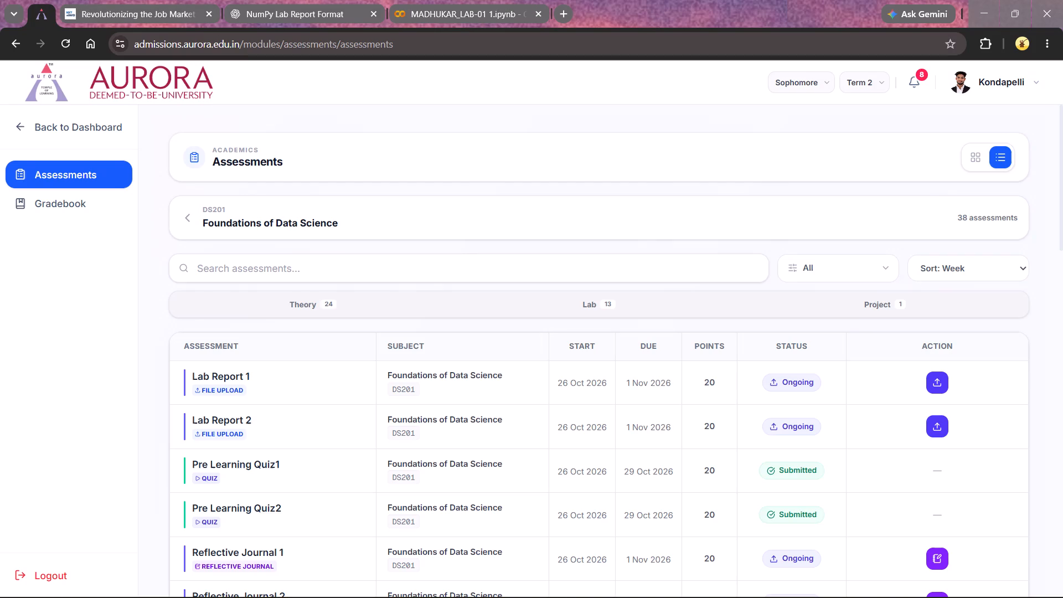
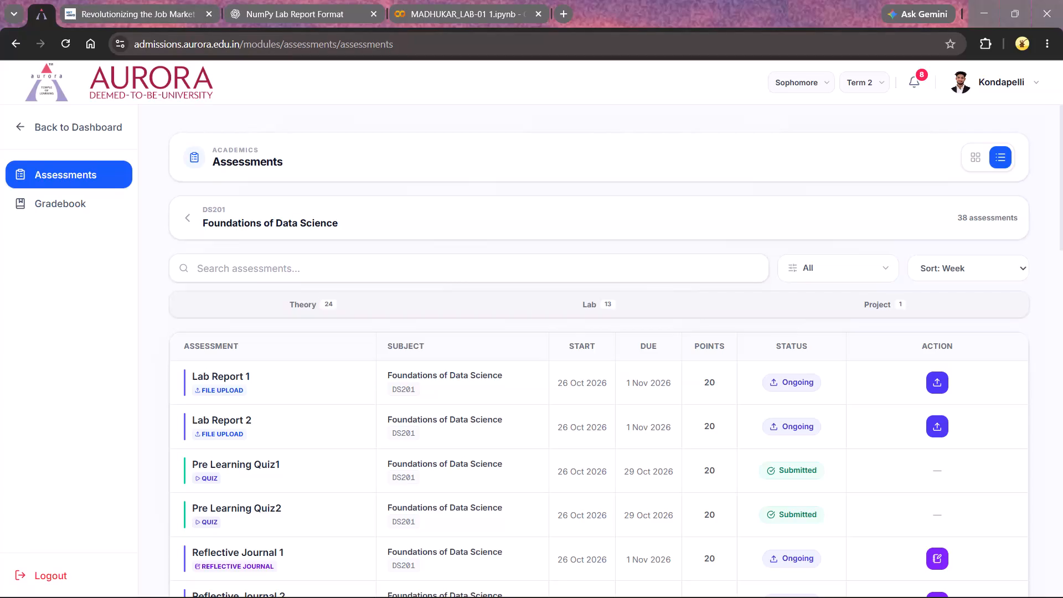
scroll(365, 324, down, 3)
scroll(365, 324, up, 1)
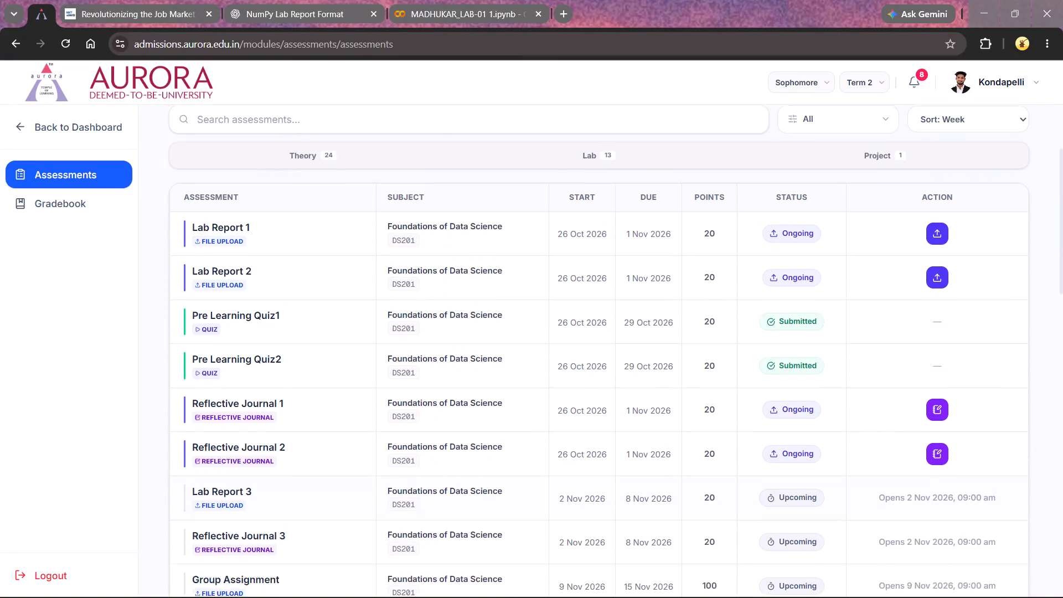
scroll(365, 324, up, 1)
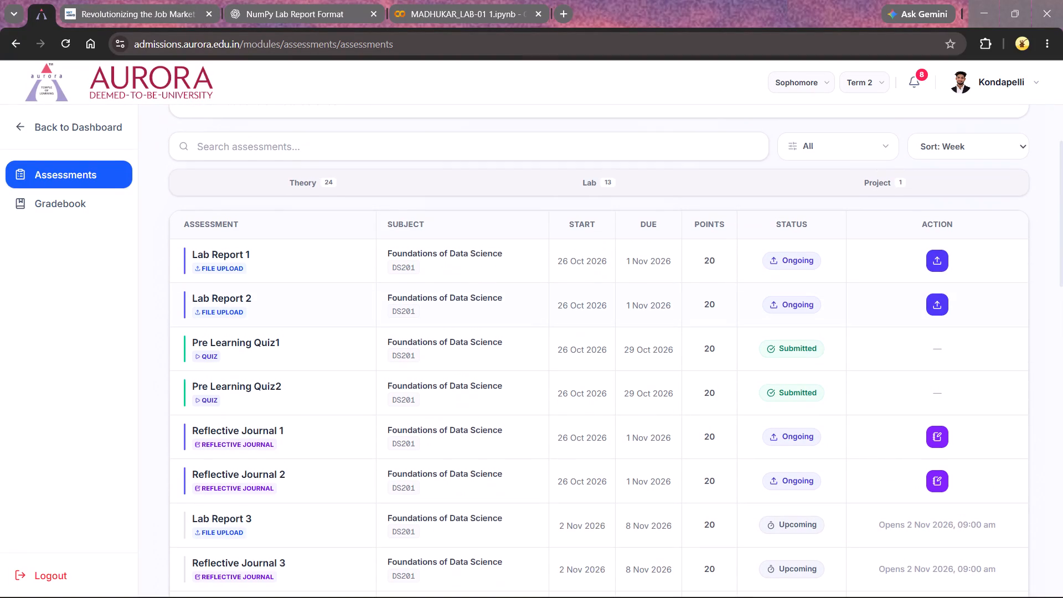
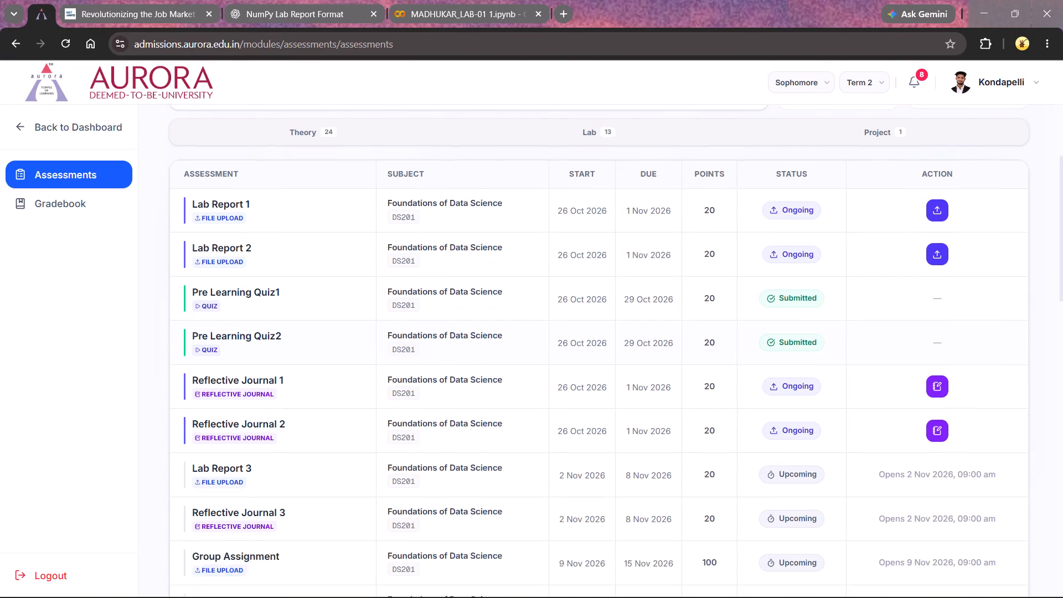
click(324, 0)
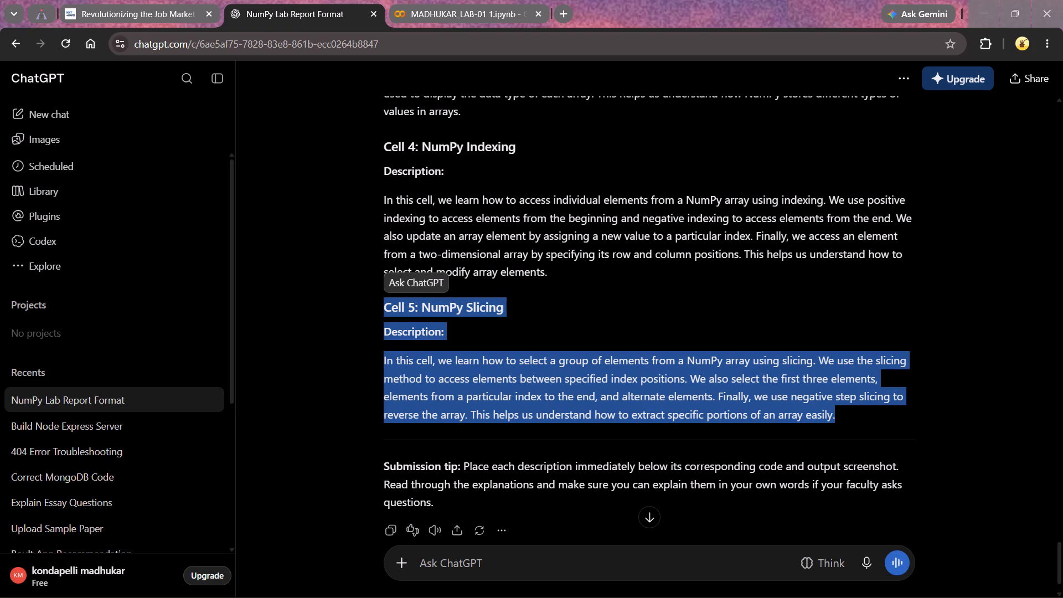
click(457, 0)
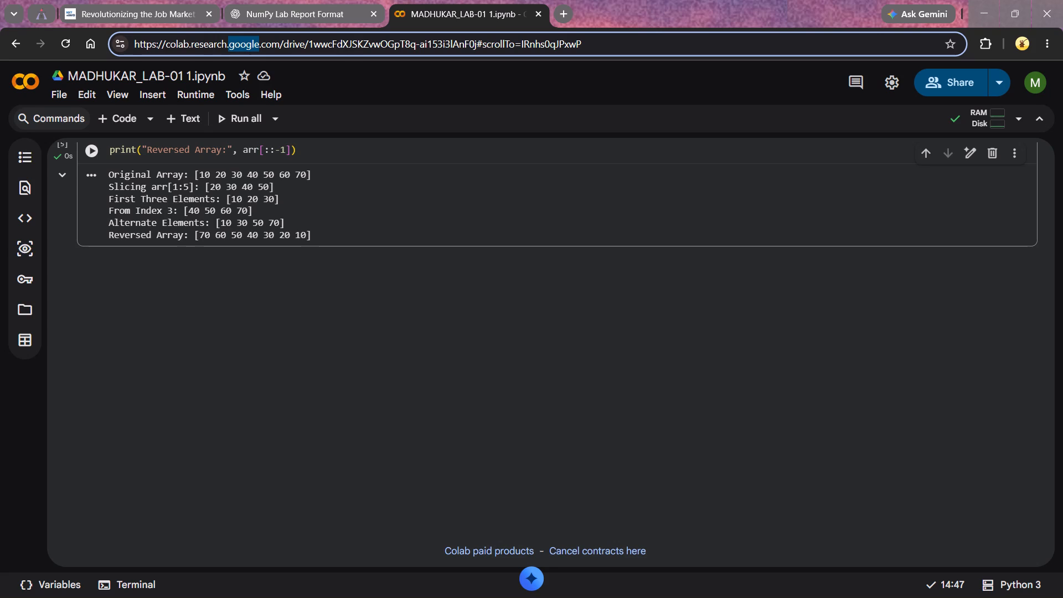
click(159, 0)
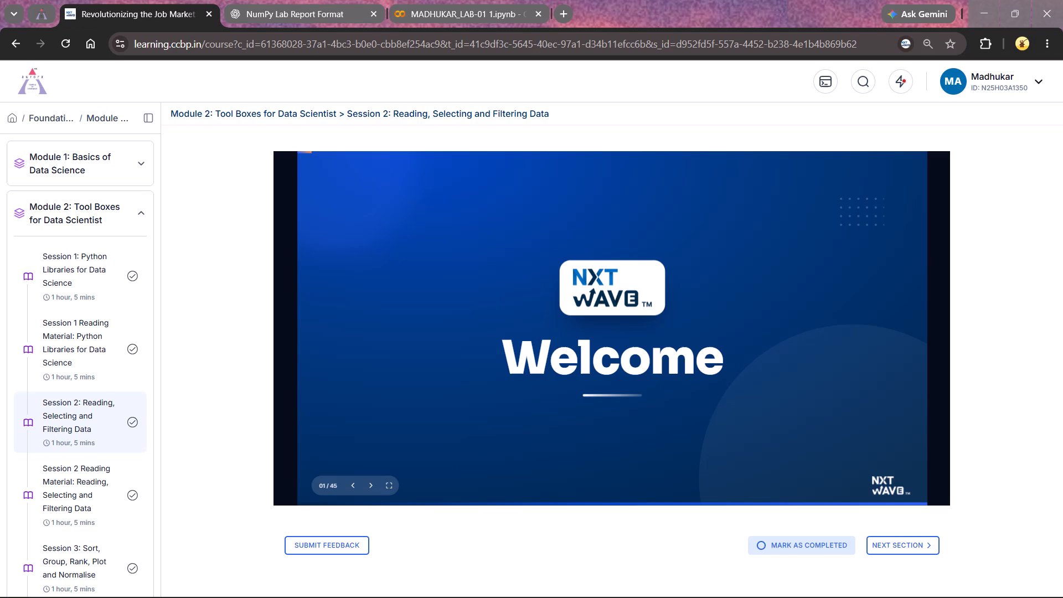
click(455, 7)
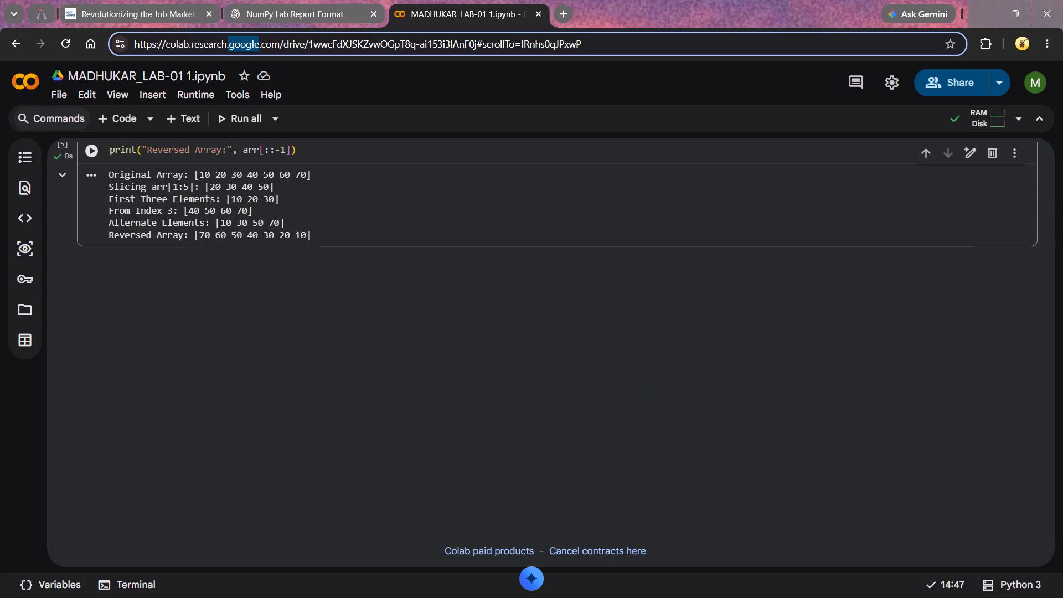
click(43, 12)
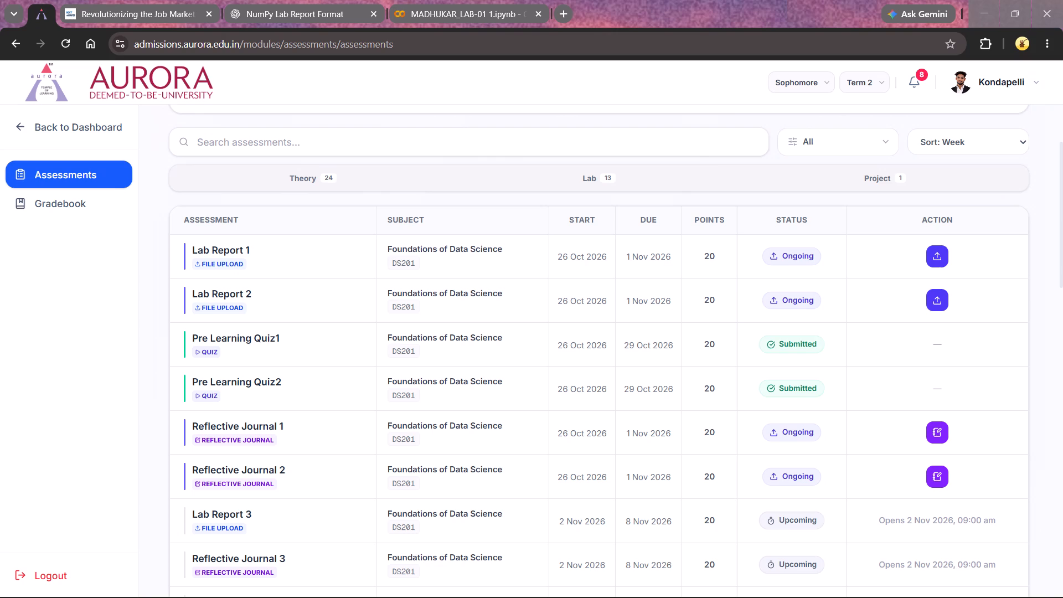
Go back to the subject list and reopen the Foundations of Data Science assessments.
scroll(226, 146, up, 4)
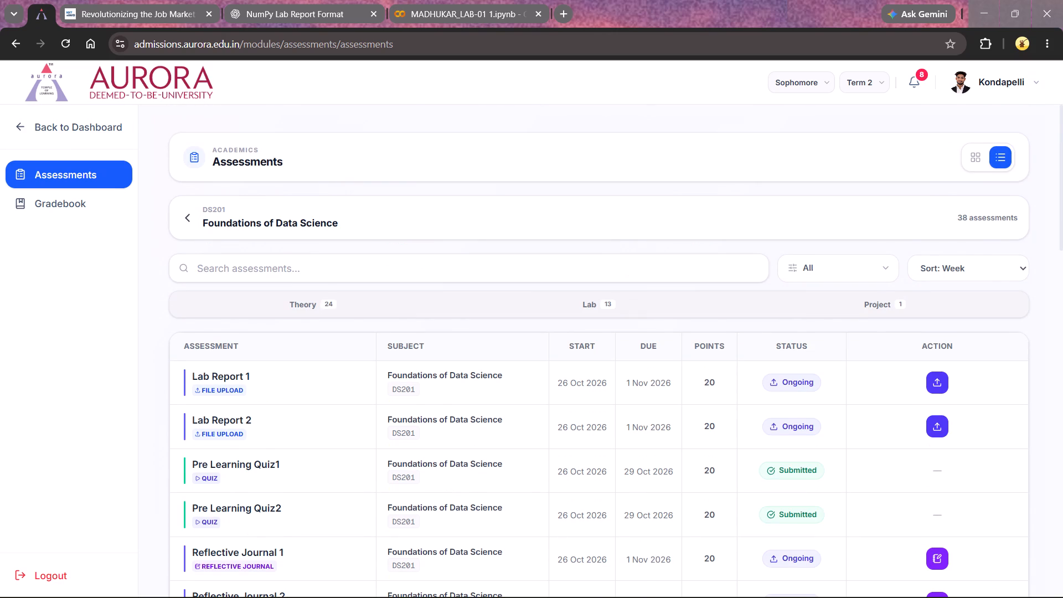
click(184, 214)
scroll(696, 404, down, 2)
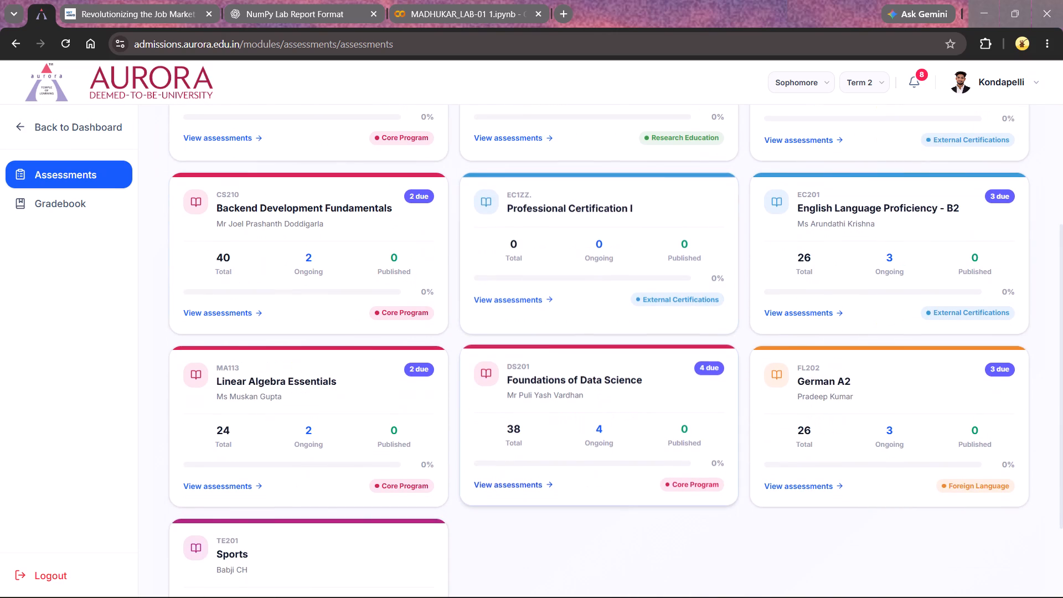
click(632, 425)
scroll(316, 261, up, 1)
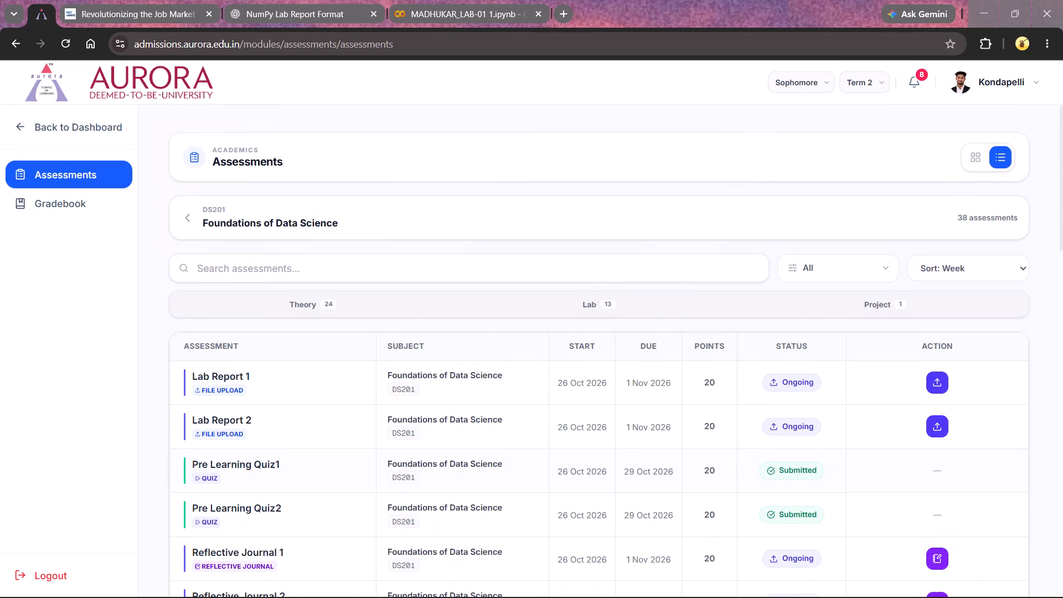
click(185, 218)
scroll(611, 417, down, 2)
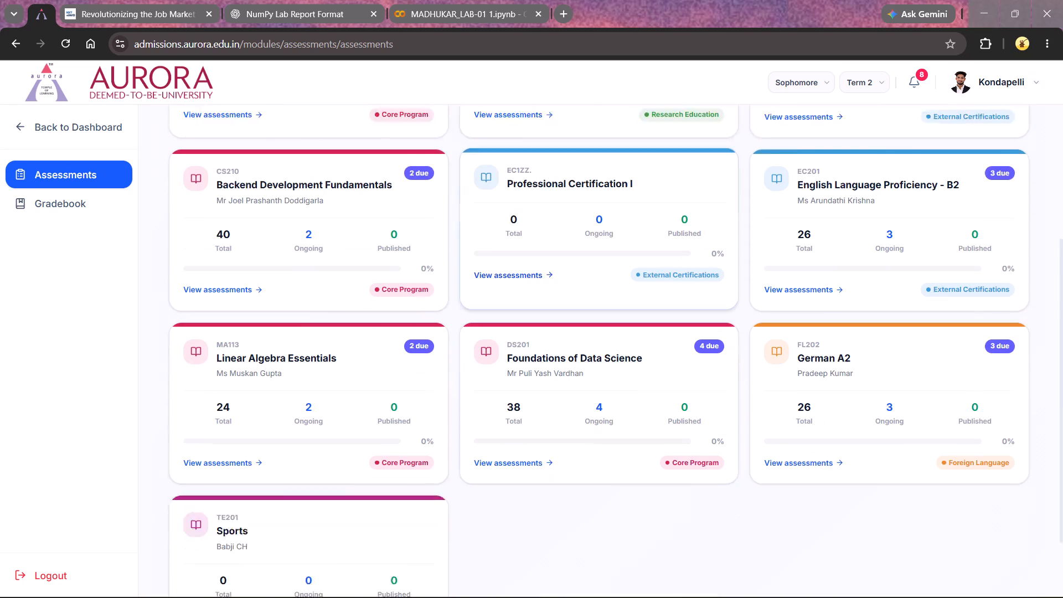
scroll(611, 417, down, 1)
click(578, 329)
Upload the FDS LAB-01 file from the FDS folder as the submission for Lab Report 1.
scroll(705, 374, up, 1)
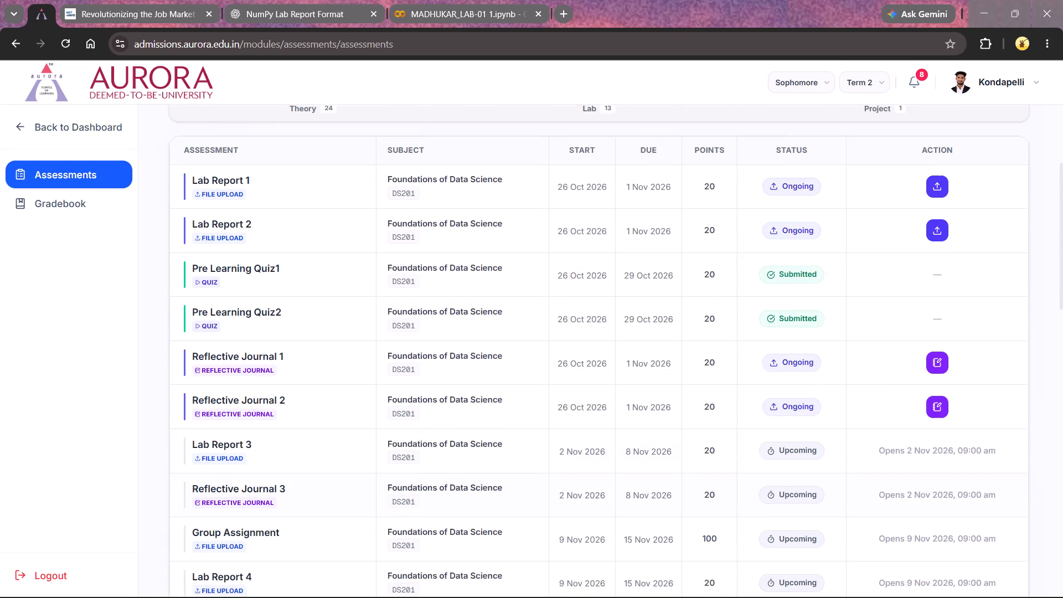
scroll(705, 374, up, 1)
click(940, 195)
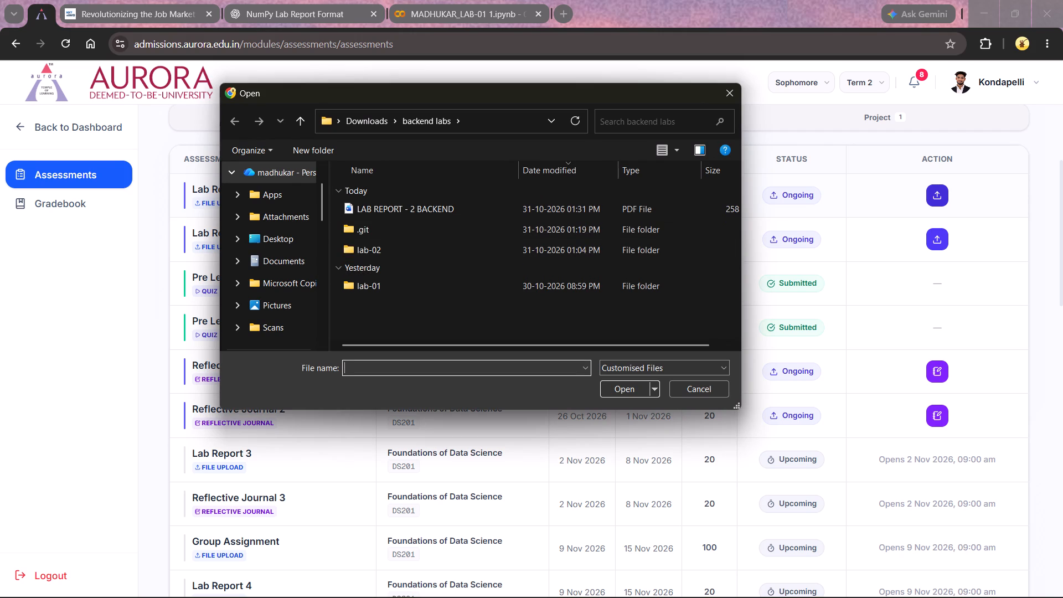
scroll(283, 226, up, 1)
click(272, 172)
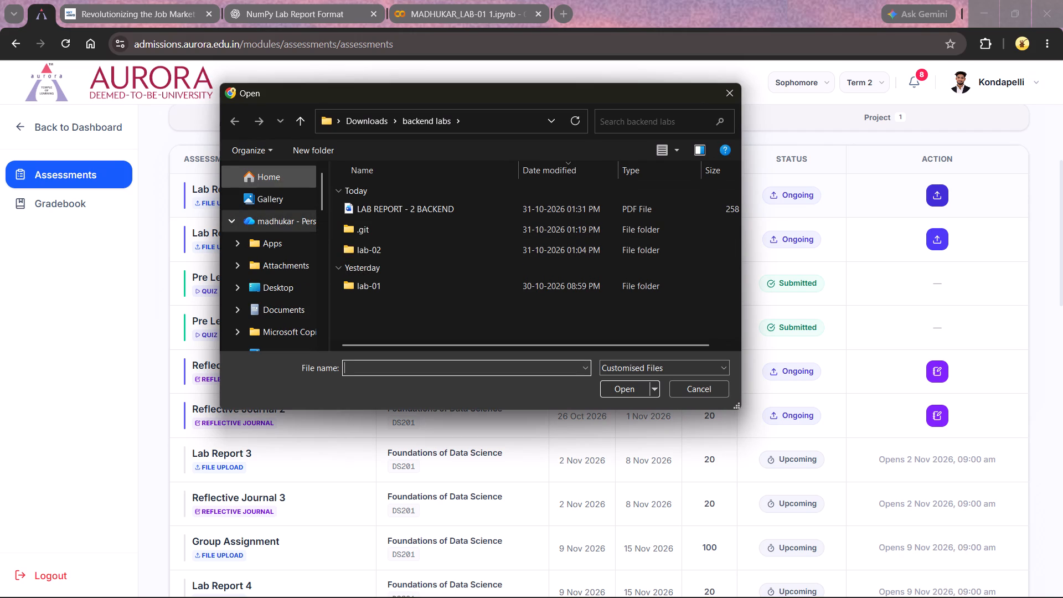
scroll(277, 269, down, 2)
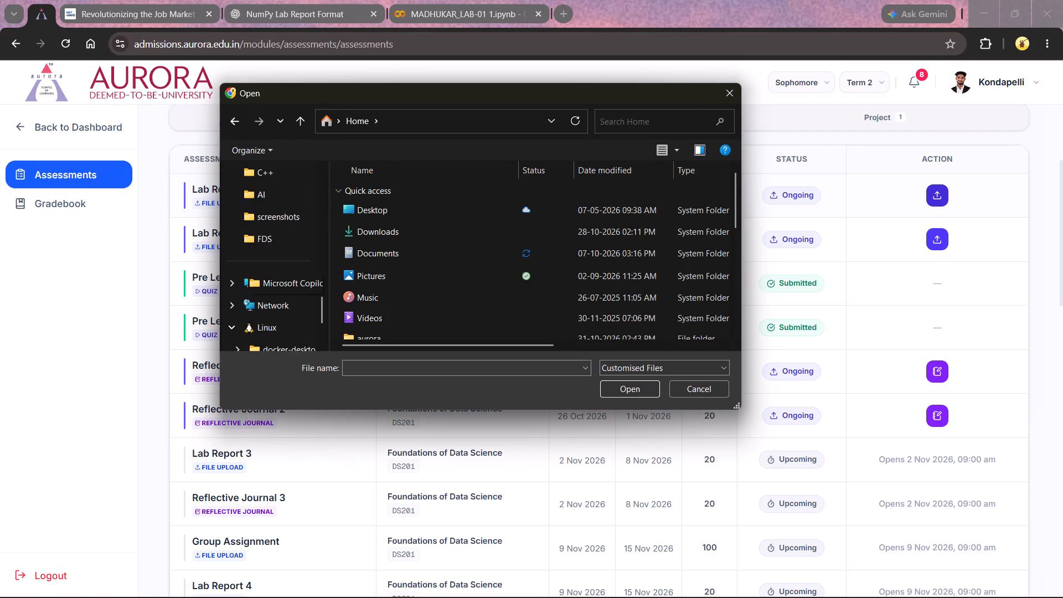
scroll(281, 282, down, 1)
click(274, 176)
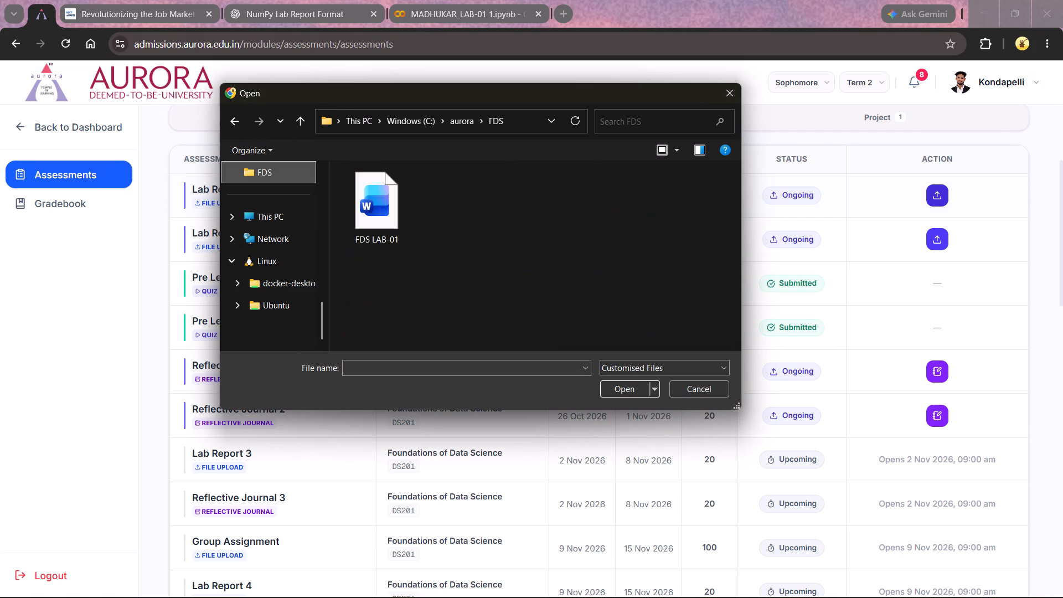
double_click(383, 205)
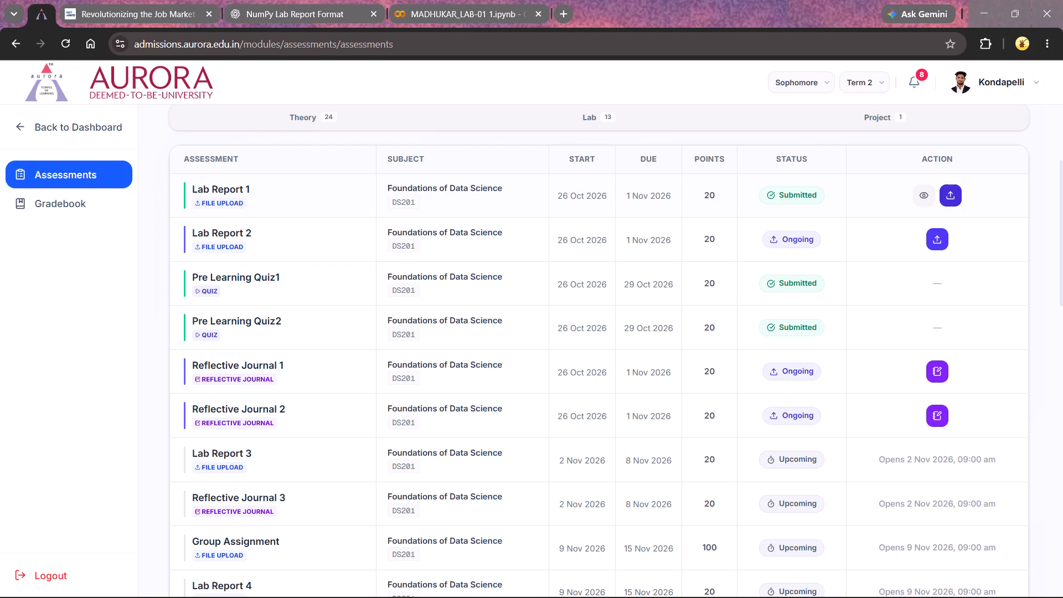
Open the submitted Lab Report 1 file, check its pages through to the Google Colab link at the end, and close it.
click(922, 193)
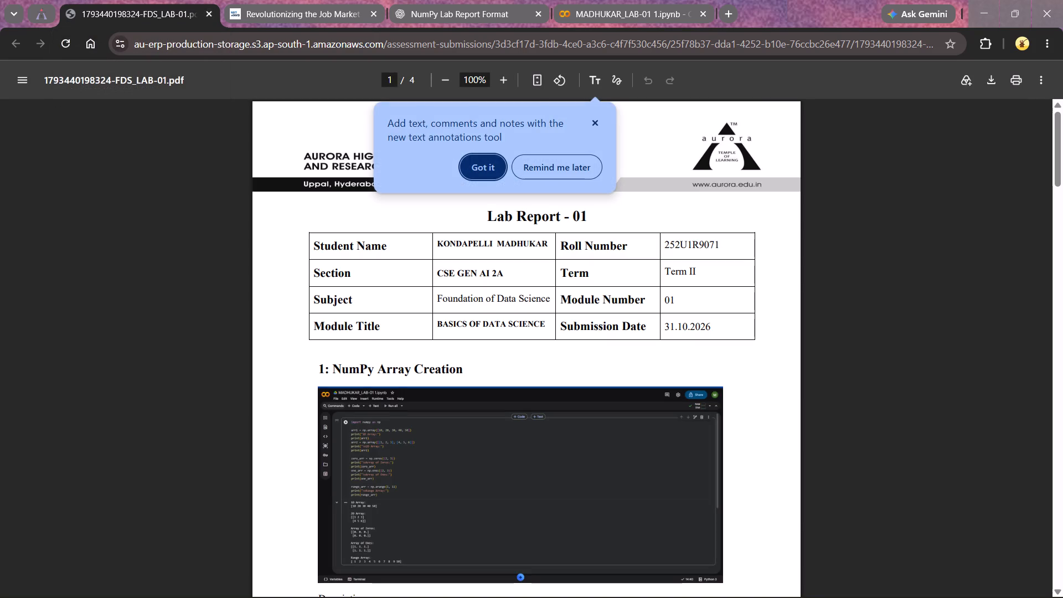
scroll(585, 346, down, 4)
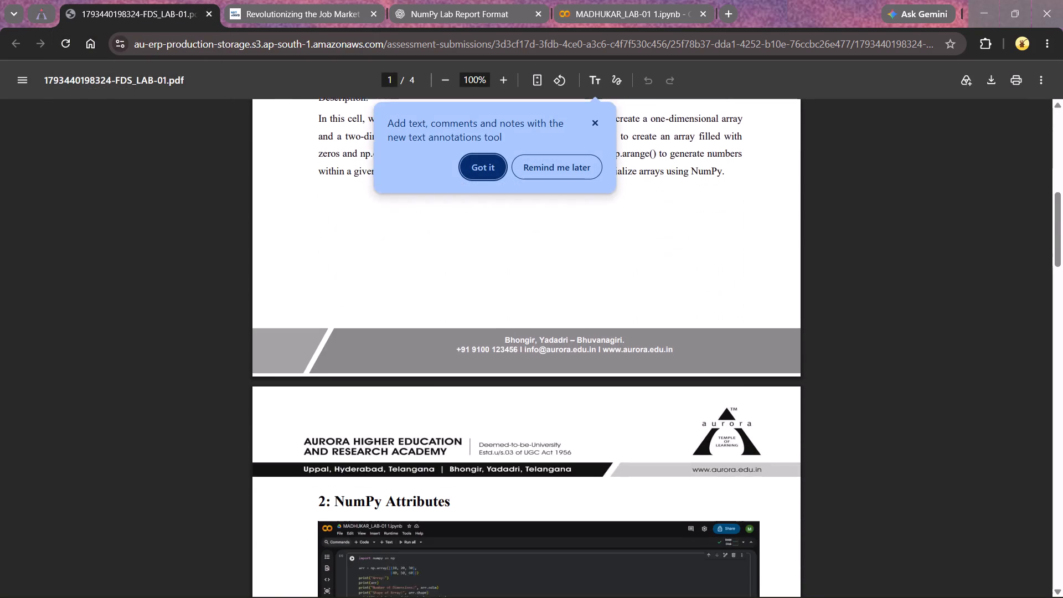
scroll(585, 346, down, 13)
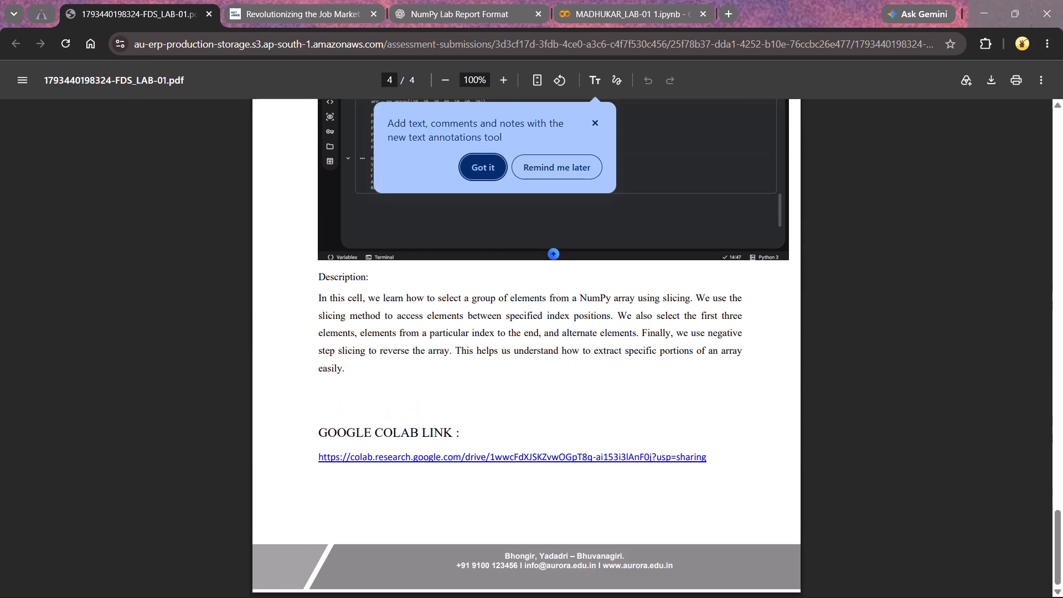
scroll(585, 346, down, 1)
click(590, 122)
click(211, 15)
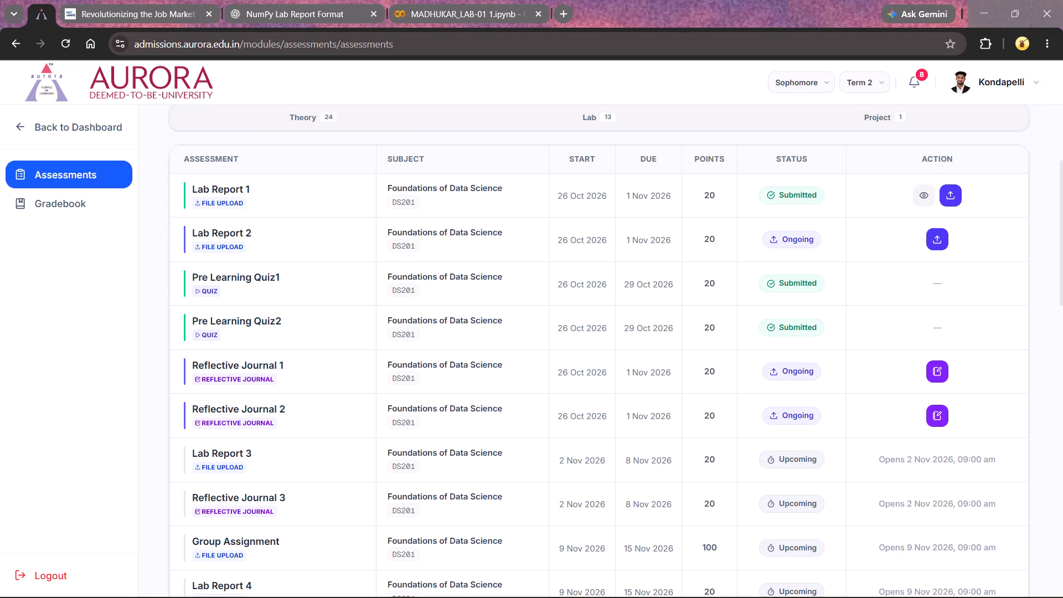
Switch to the NxtWave course page showing Module 2, Session 2: Reading, Selecting and Filtering Data.
click(189, 0)
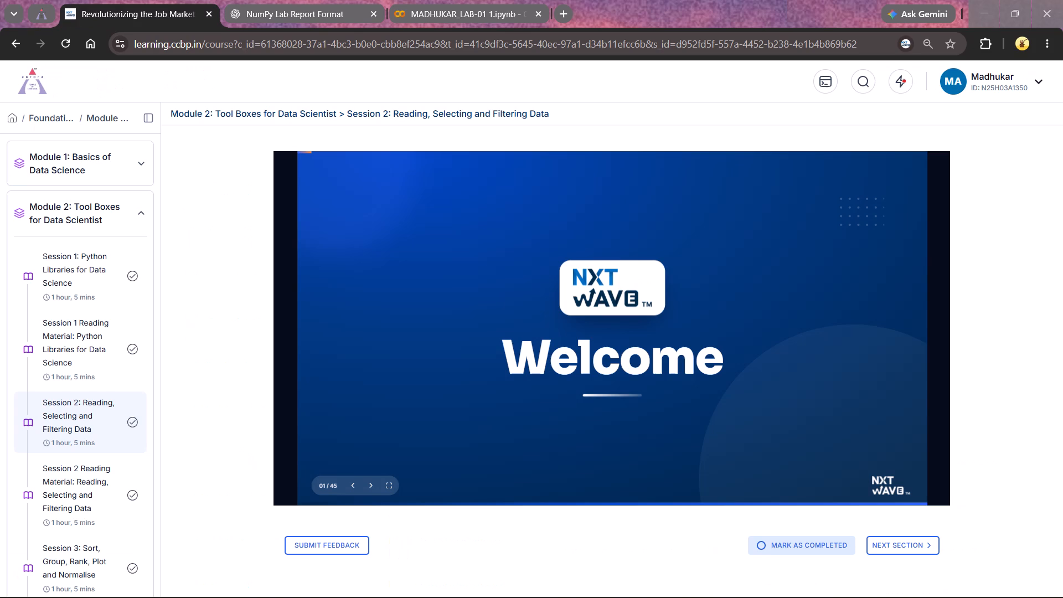